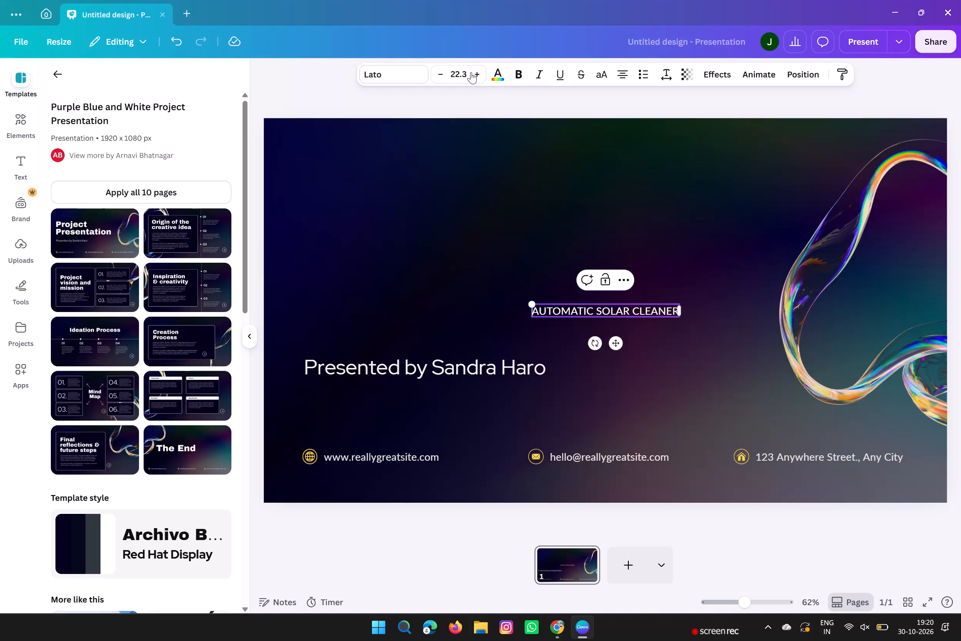
Increase the font size of the AUTOMATIC SOLAR CLEANER title to 41.3.
triple_click(475, 76)
triple_click(475, 76)
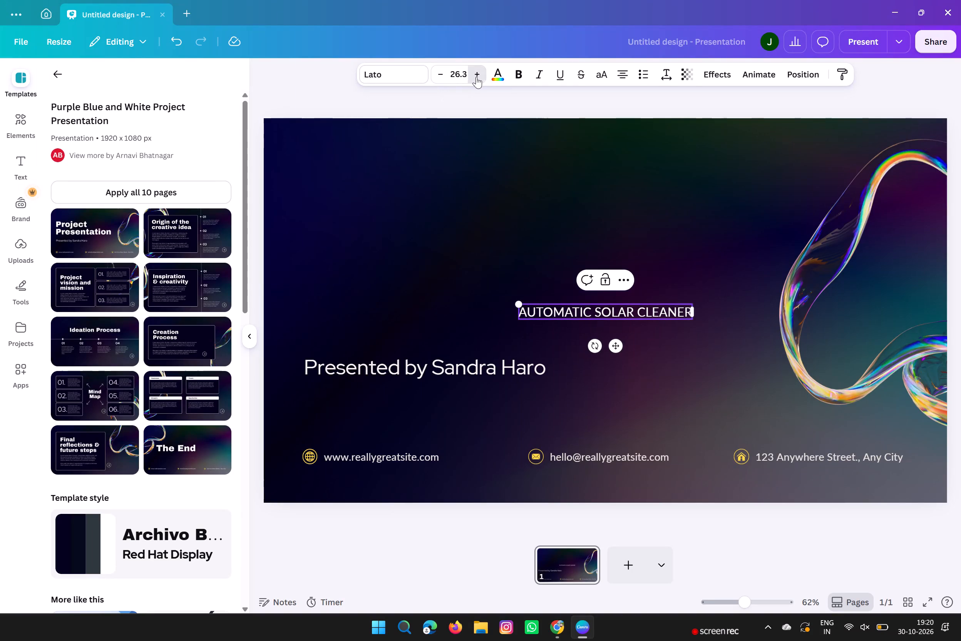
triple_click(477, 77)
triple_click(477, 77)
left_click(477, 77)
triple_click(477, 77)
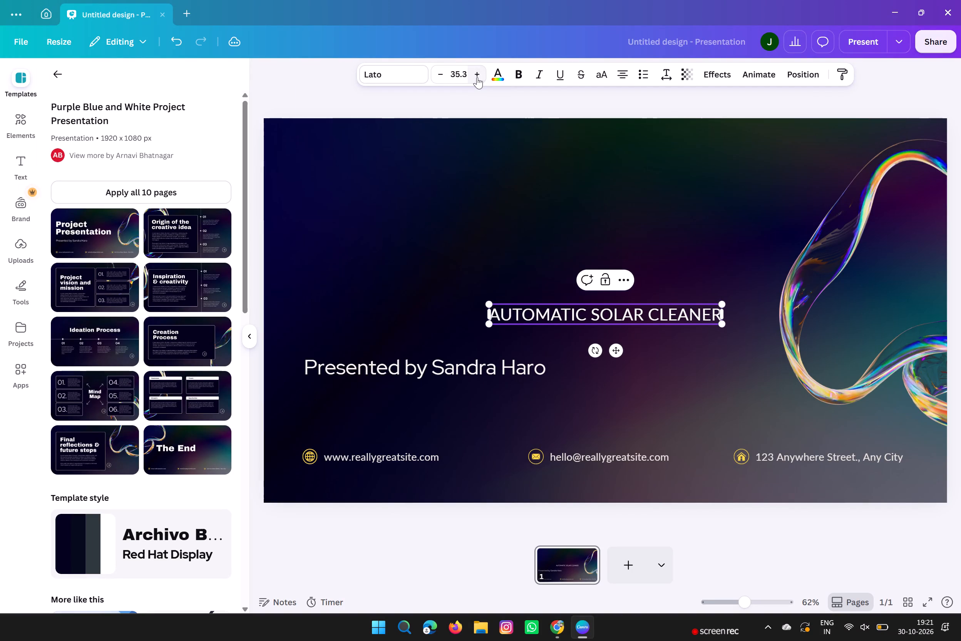
triple_click(477, 77)
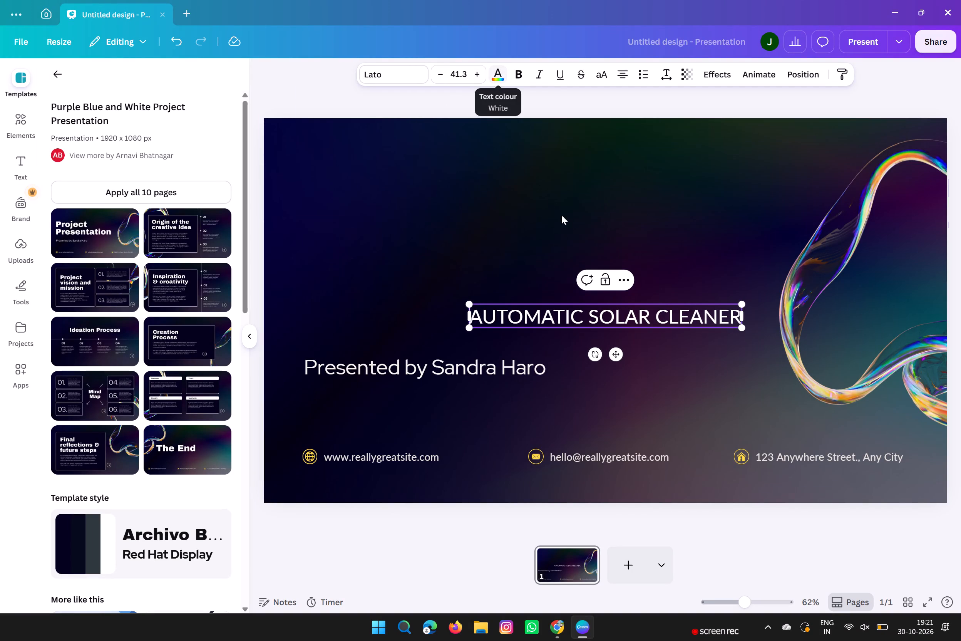
Move the title above the "Presented by" line, aligning it with that line's left edge.
left_click_drag(617, 359, 480, 273)
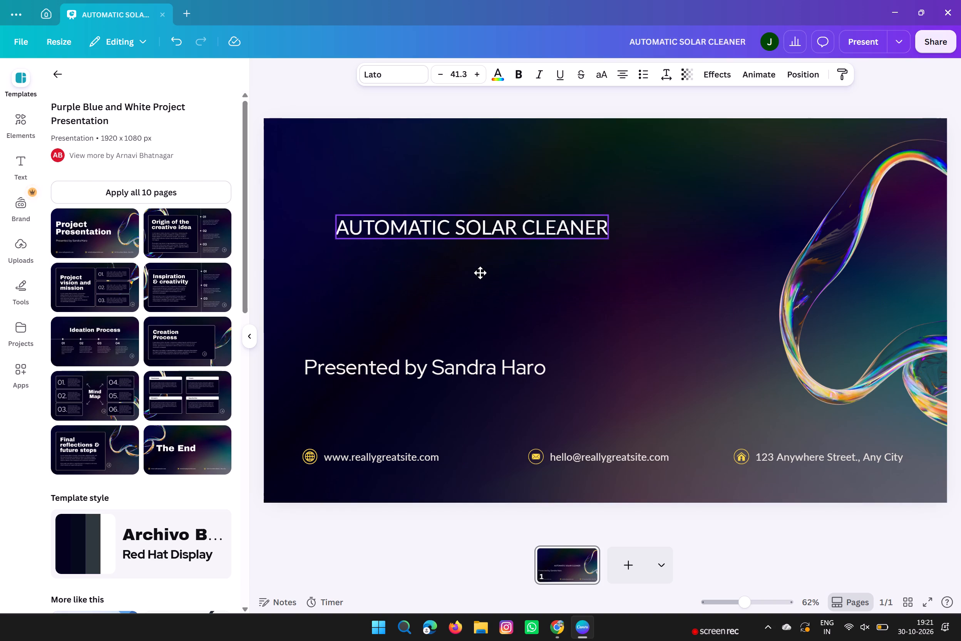
left_click_drag(480, 273, 454, 302)
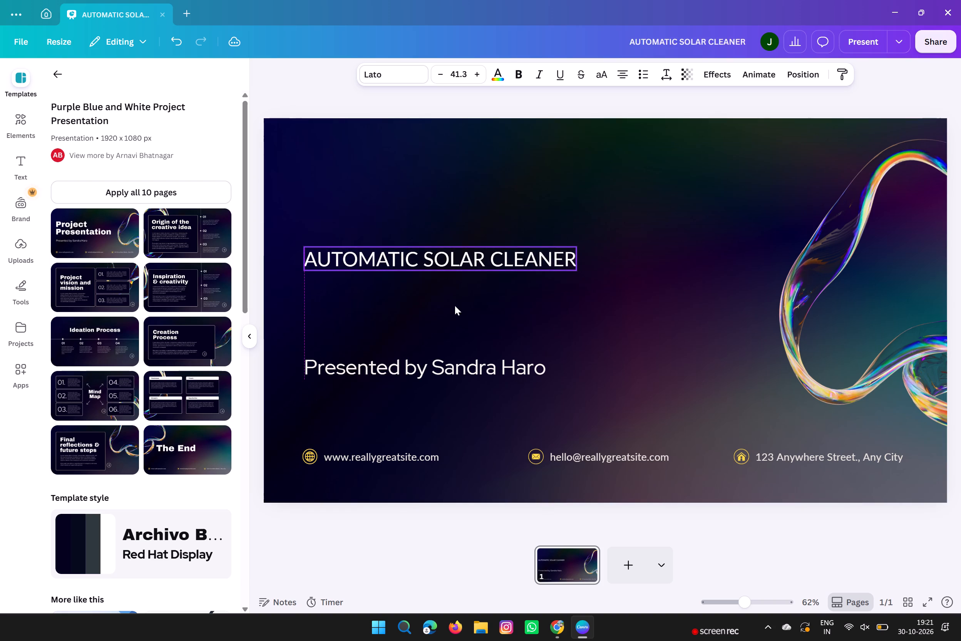
Delete the "Presented by" line below the title.
left_click(465, 366)
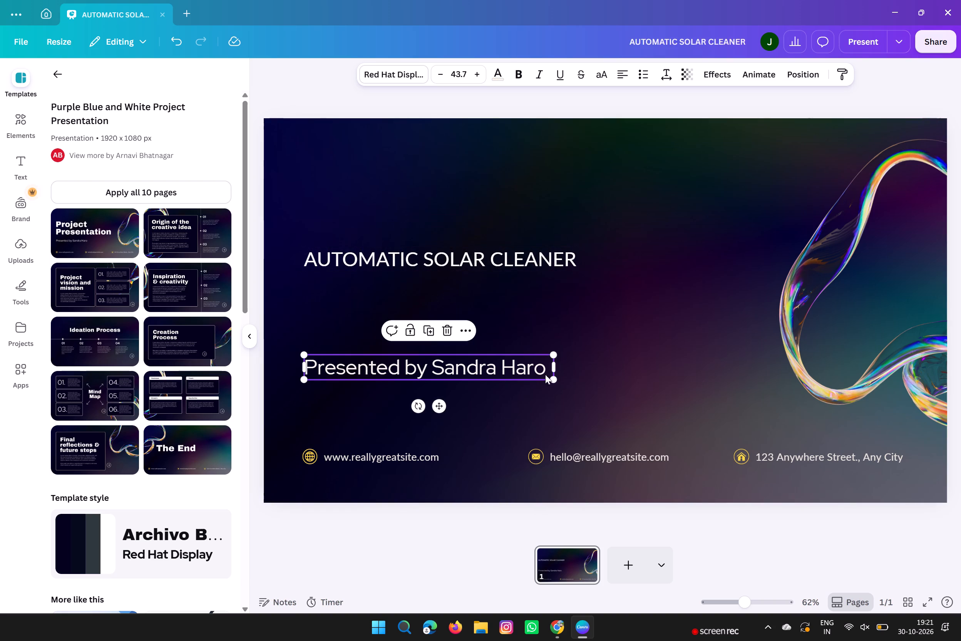
left_click_drag(553, 381, 552, 381)
left_click_drag(552, 381, 449, 351)
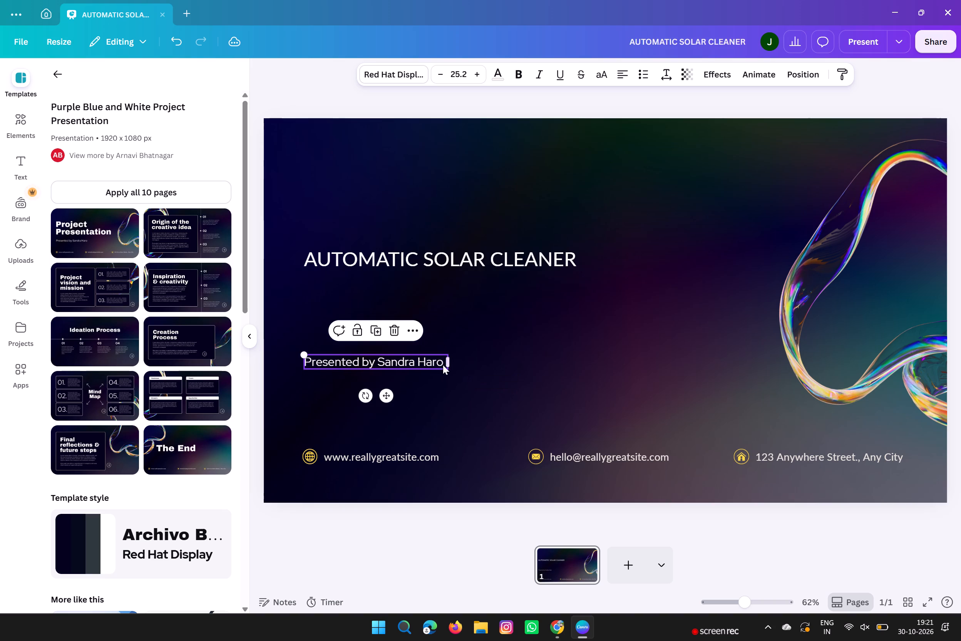
left_click(391, 331)
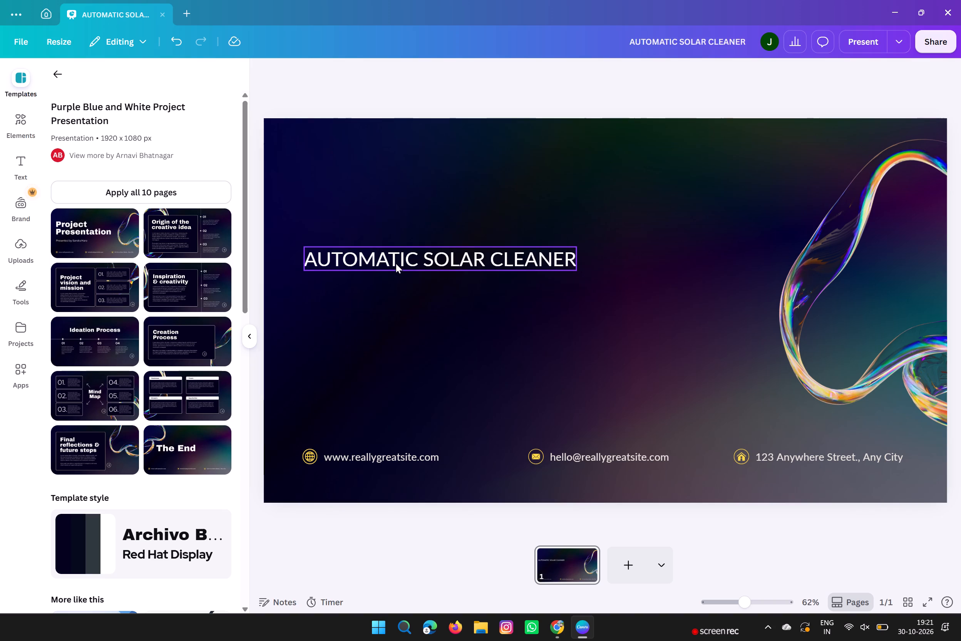
Enlarge the title to about font size 56.2 and move it down to roughly the slide's vertical middle.
left_click(395, 260)
left_click_drag(579, 271, 673, 341)
left_click_drag(559, 258, 566, 262)
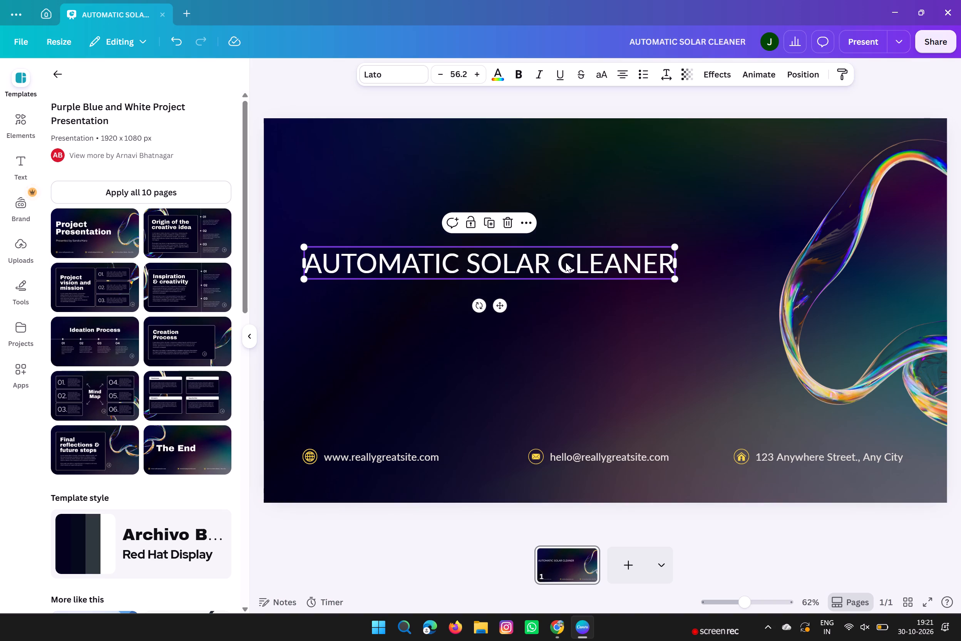
left_click_drag(566, 262, 576, 302)
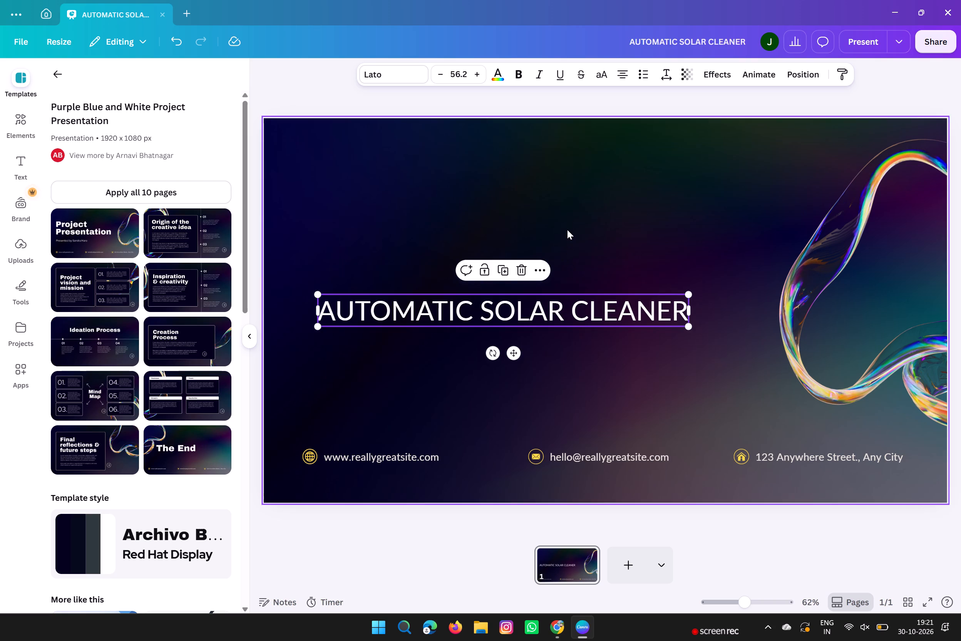
left_click(567, 218)
left_click_drag(534, 304, 534, 291)
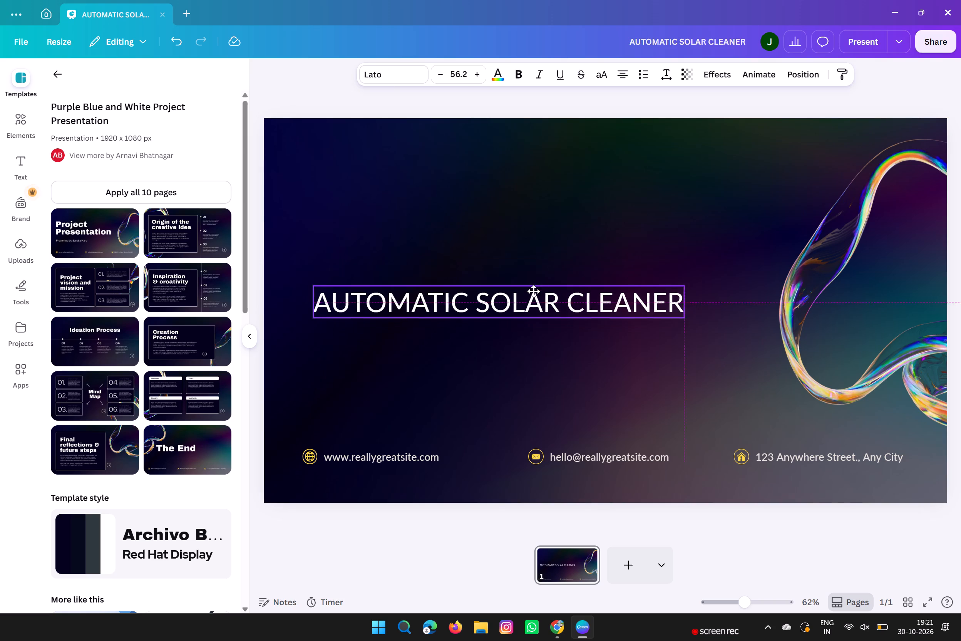
left_click_drag(534, 291, 534, 294)
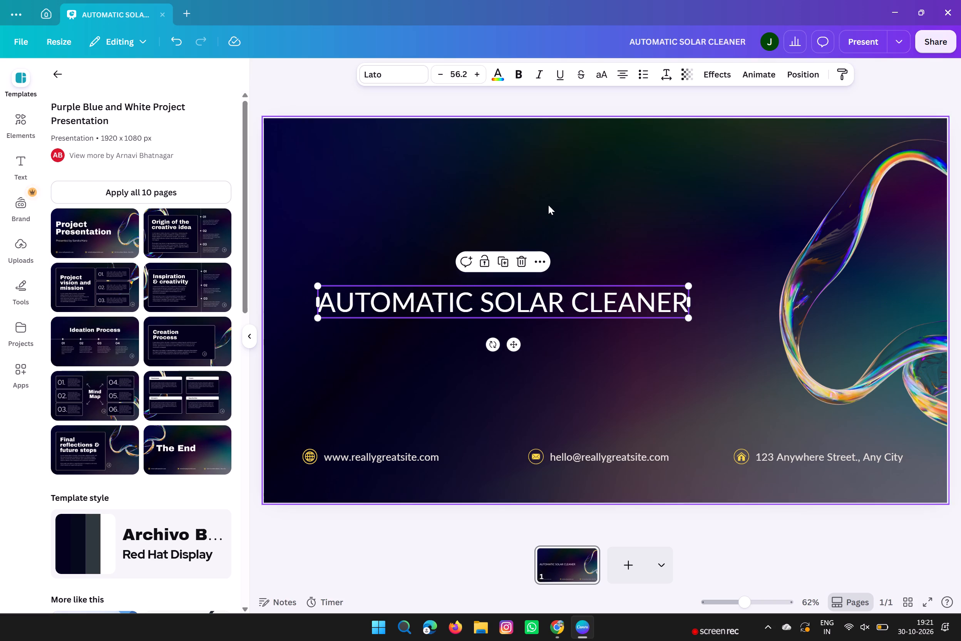
left_click(549, 204)
Delete the email, street address and website placeholders along the slide's bottom, together with their three yellow icons.
left_click(601, 458)
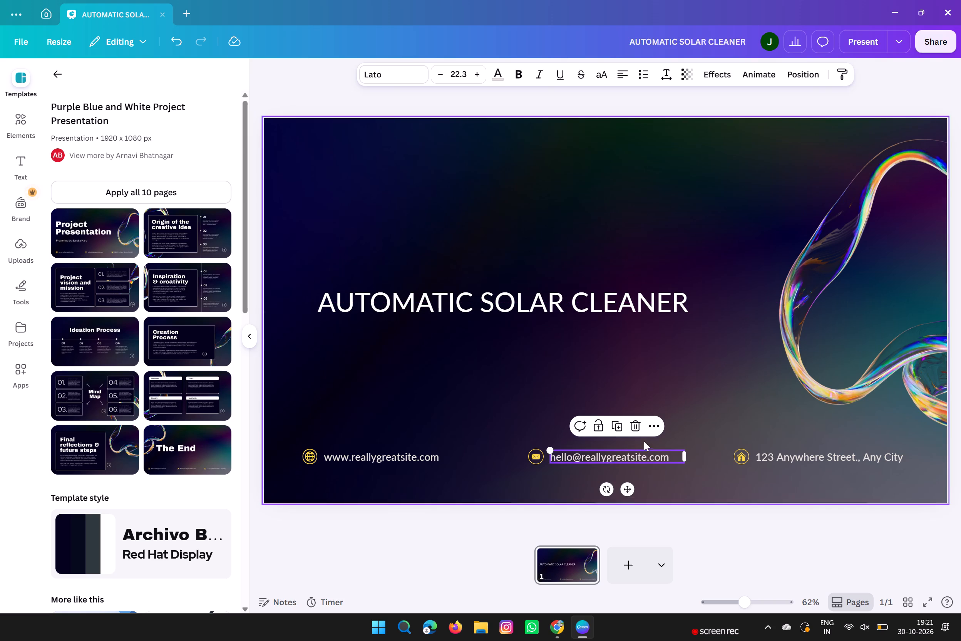
left_click(633, 425)
left_click(769, 456)
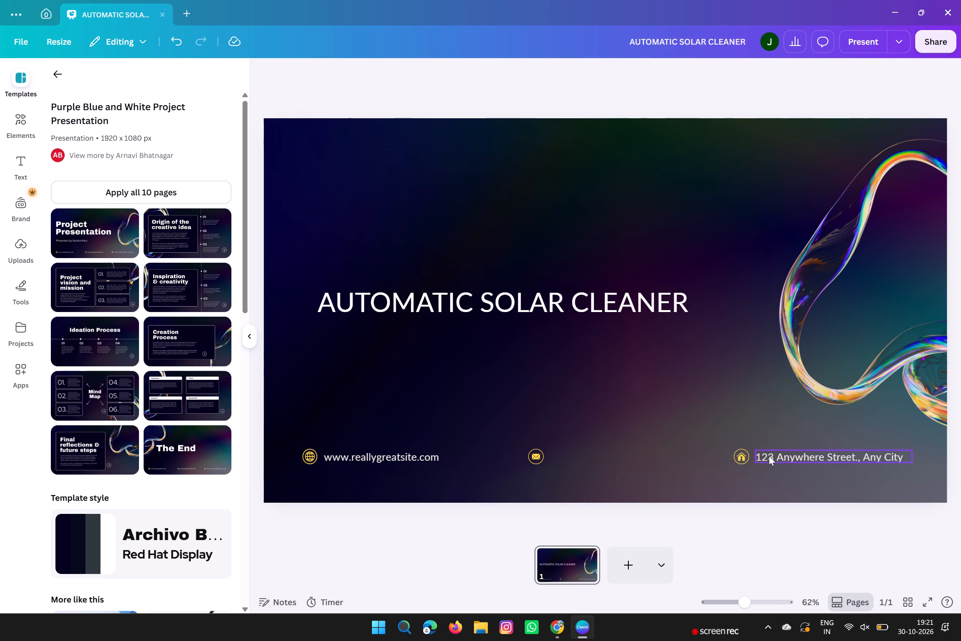
left_click(849, 421)
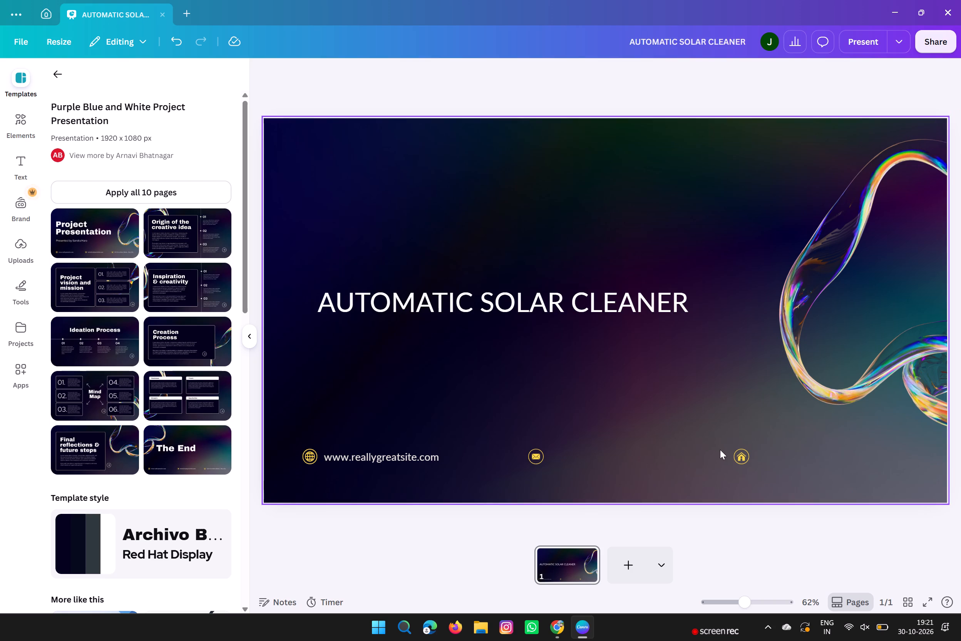
left_click(741, 453)
left_click(758, 423)
left_click(538, 450)
left_click(552, 421)
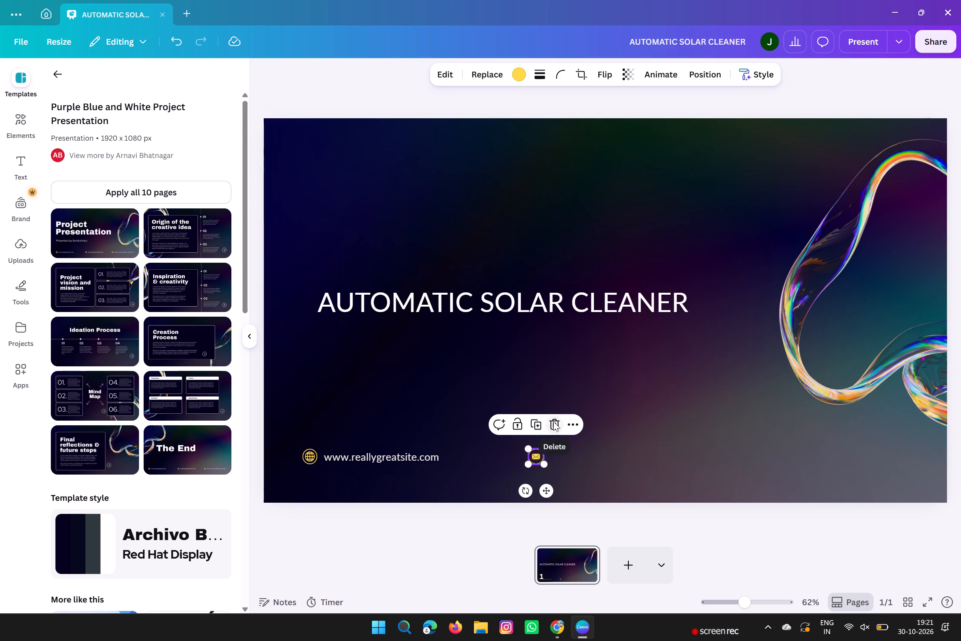
left_click(407, 459)
left_click(415, 429)
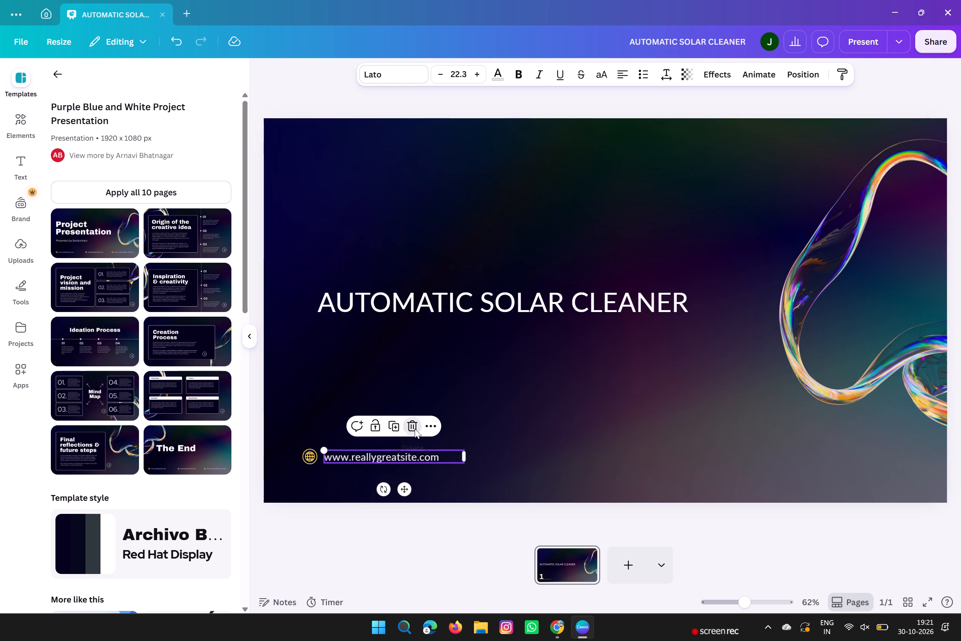
left_click(311, 457)
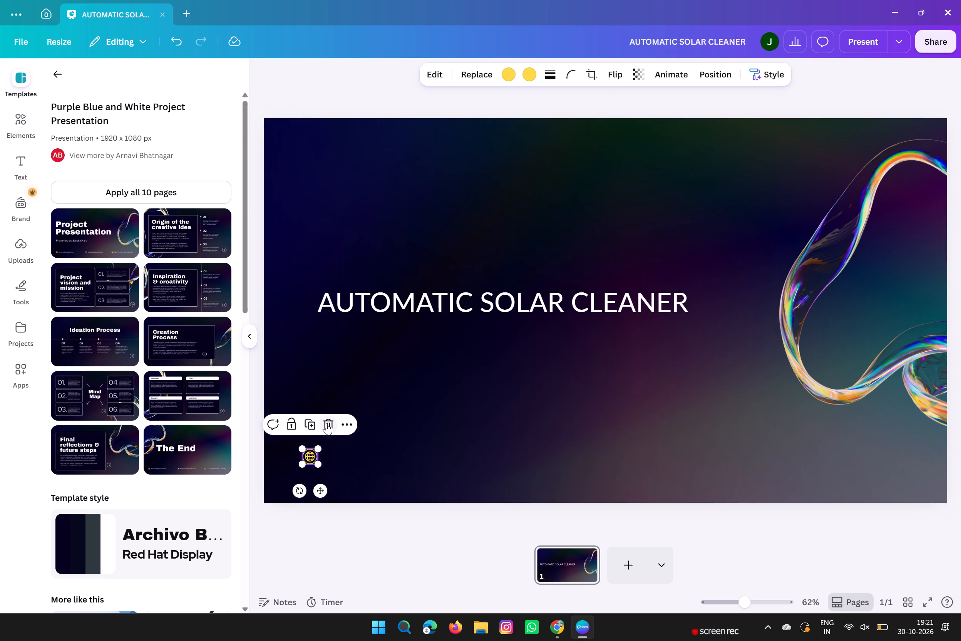
left_click(326, 423)
Scale the title up to about font size 63.5 and reposition it slightly lower, beside the glass ribbon artwork.
left_click(415, 306)
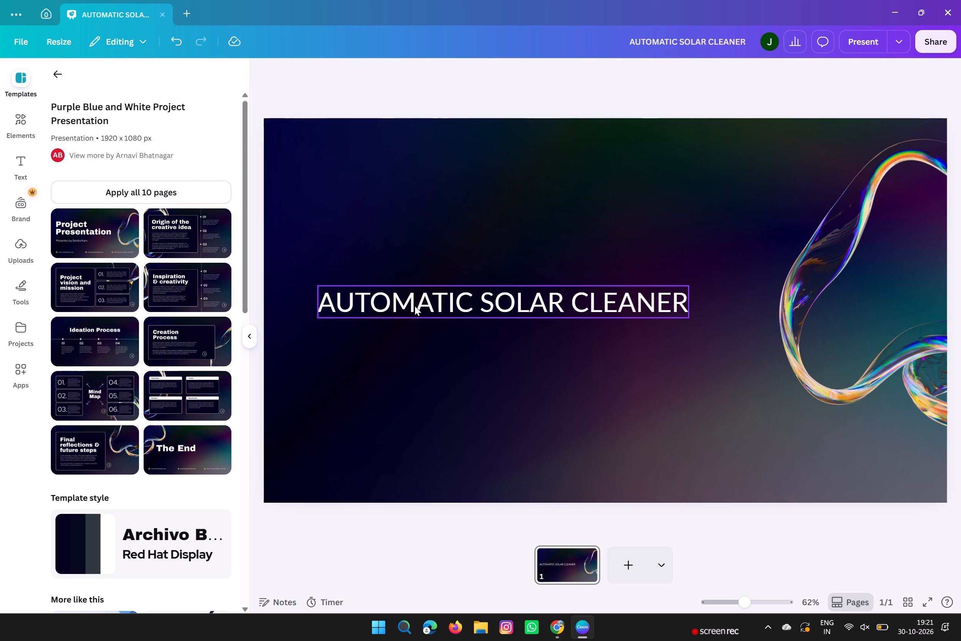
left_click_drag(687, 316, 703, 326)
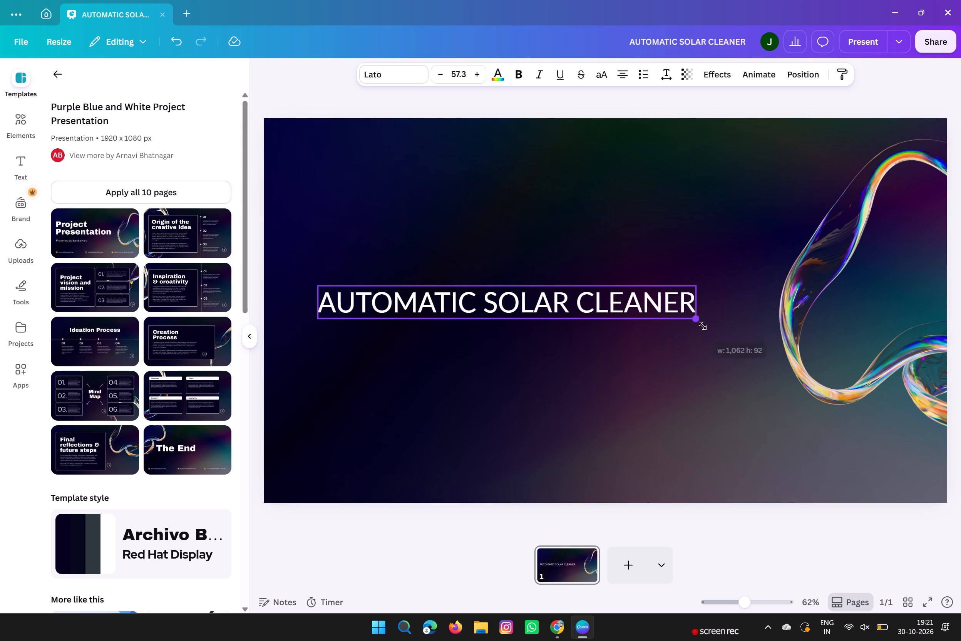
left_click_drag(703, 326, 733, 347)
left_click_drag(622, 307, 615, 319)
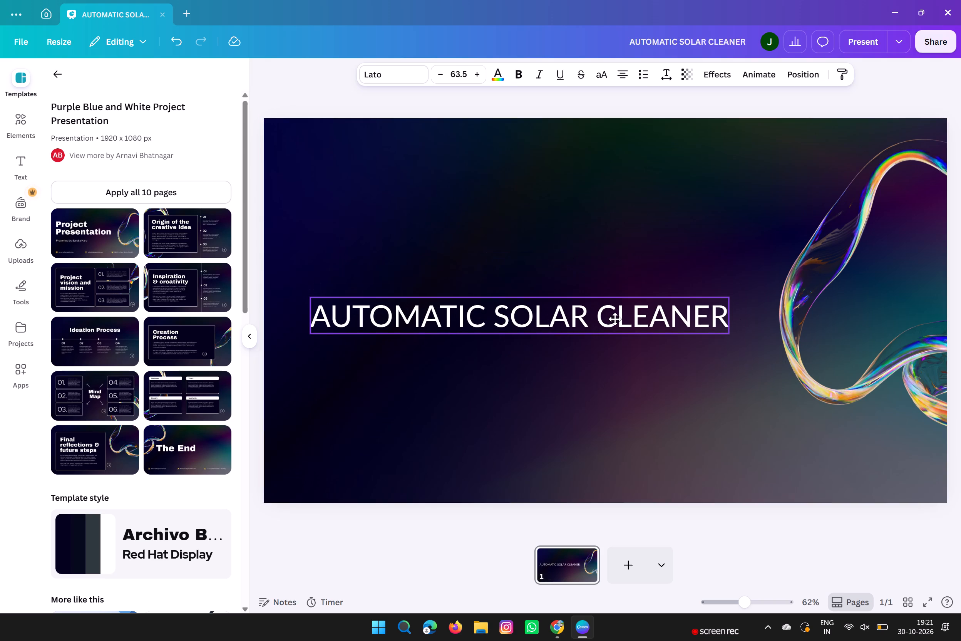
left_click_drag(615, 319, 617, 318)
left_click(665, 393)
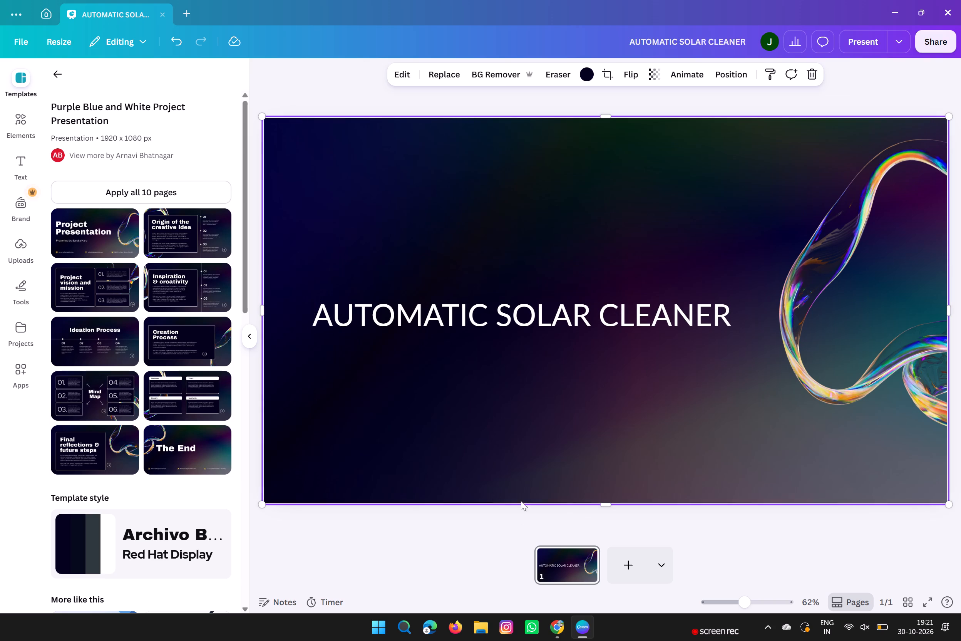
Add a blank second page to the presentation and open it for editing.
left_click(623, 556)
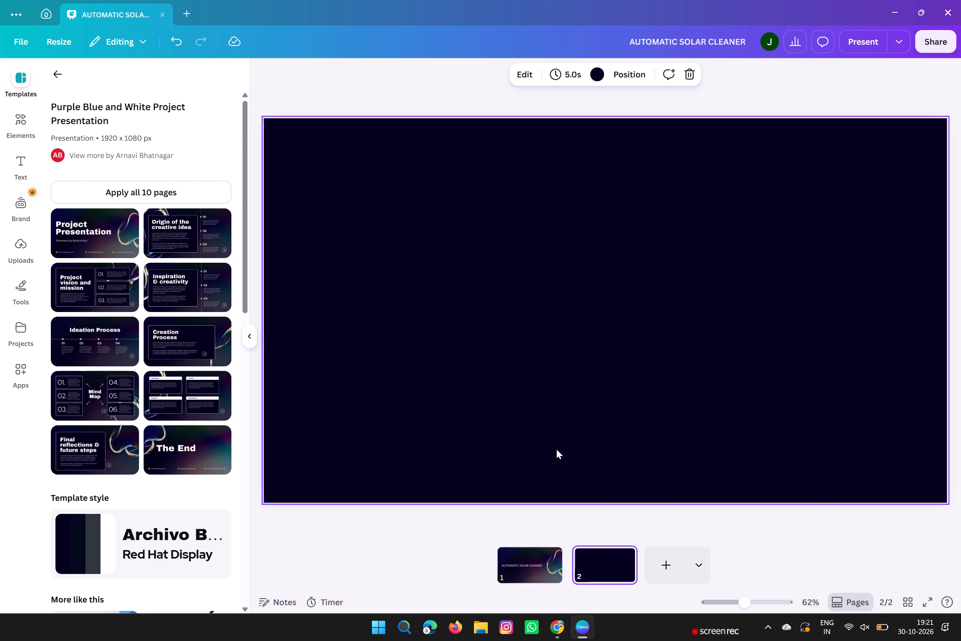
left_click(546, 558)
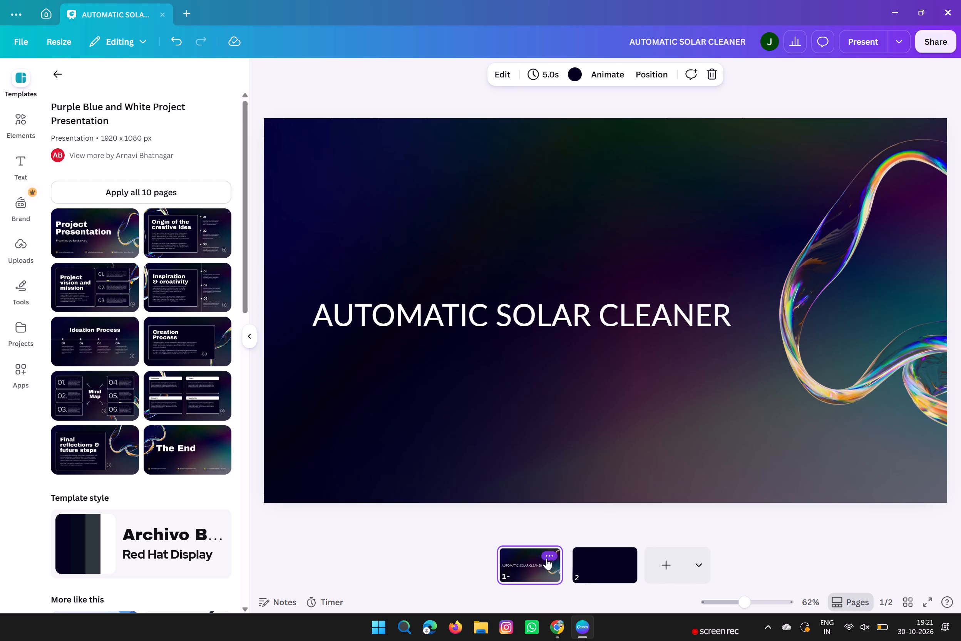
left_click(593, 571)
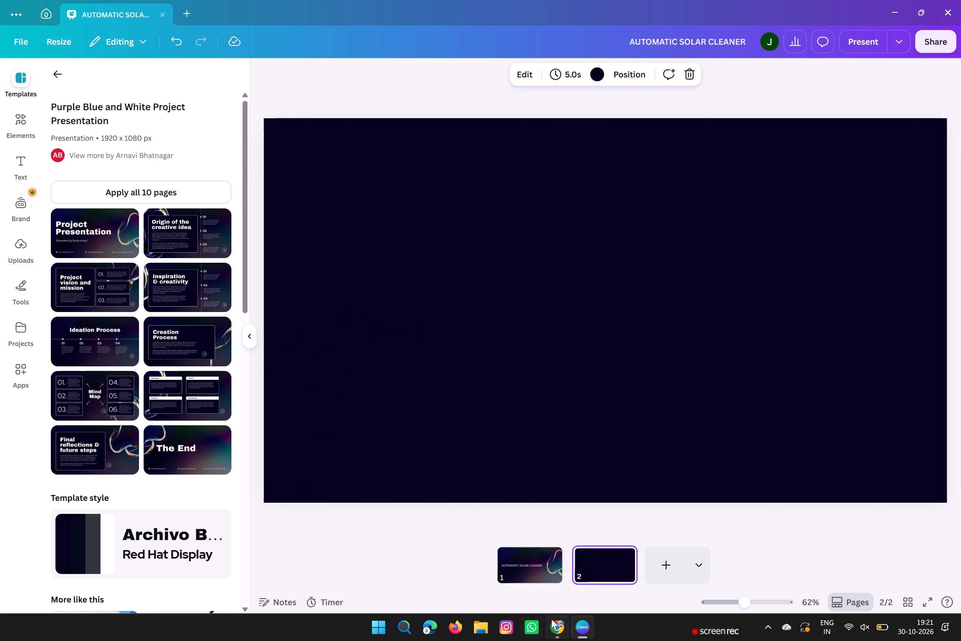
Switch to Google Chrome, close the CATIA video tab and pause the film in the remaining YouTube tab.
left_click(558, 624)
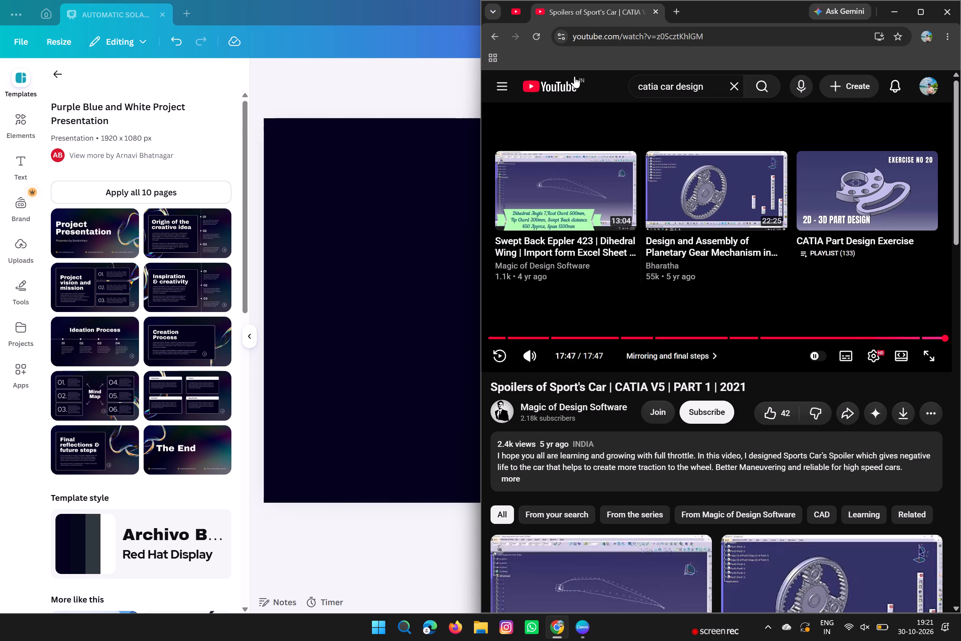
left_click(654, 8)
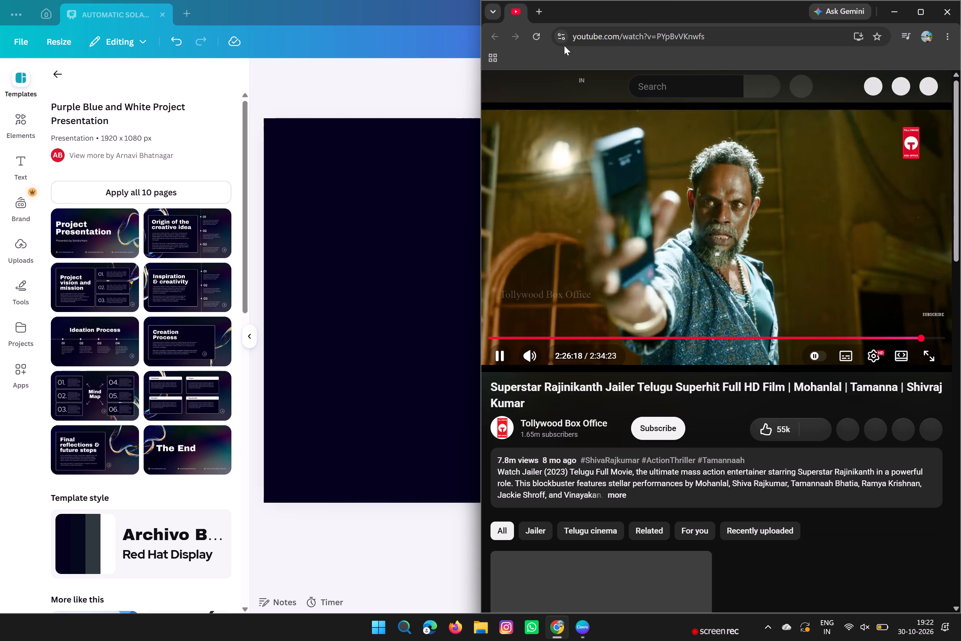
left_click(686, 249)
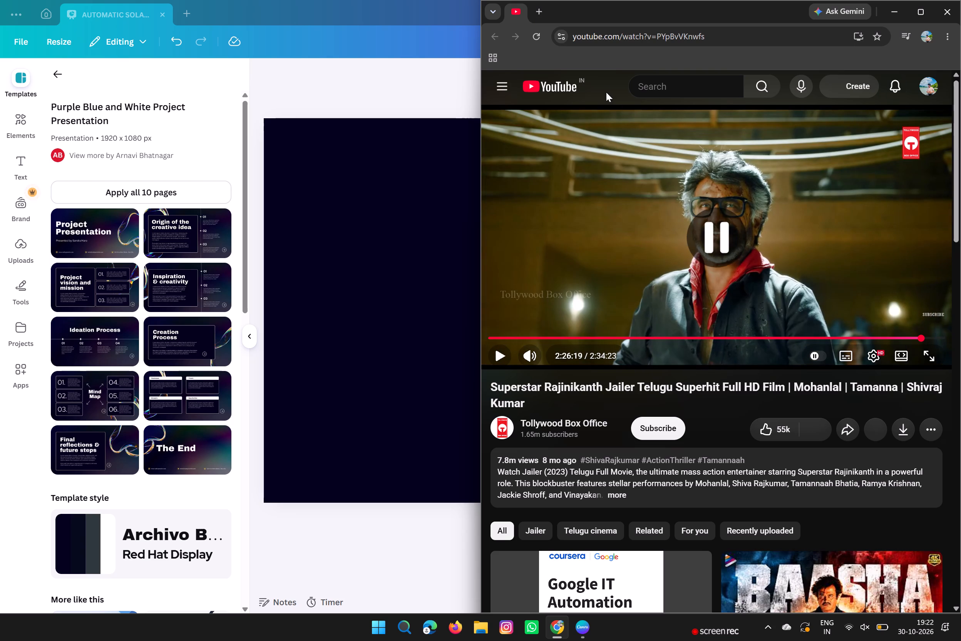
left_click(540, 7)
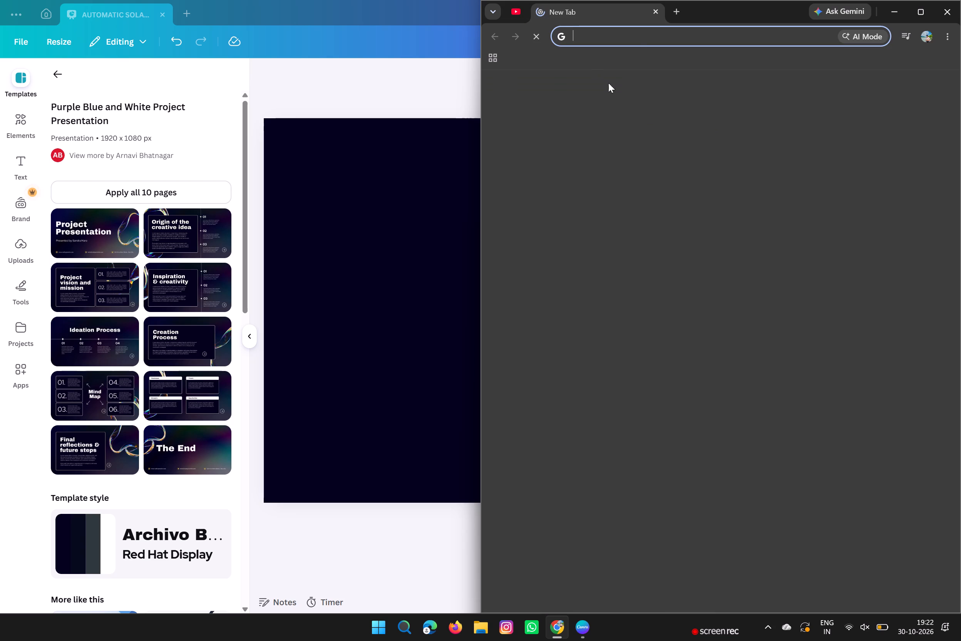
left_click(664, 242)
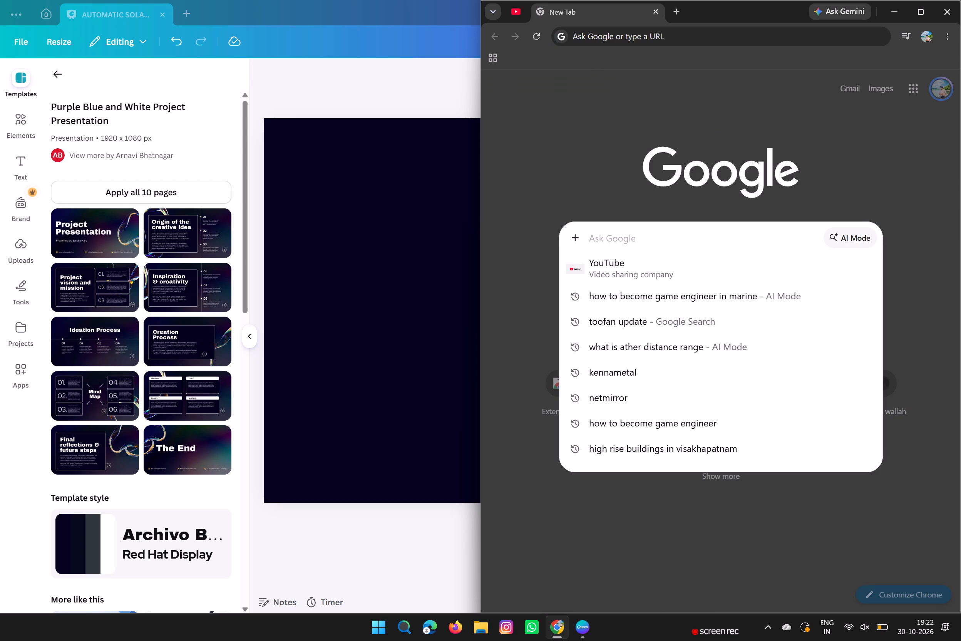
type("PARTS USED FOR")
key("space")
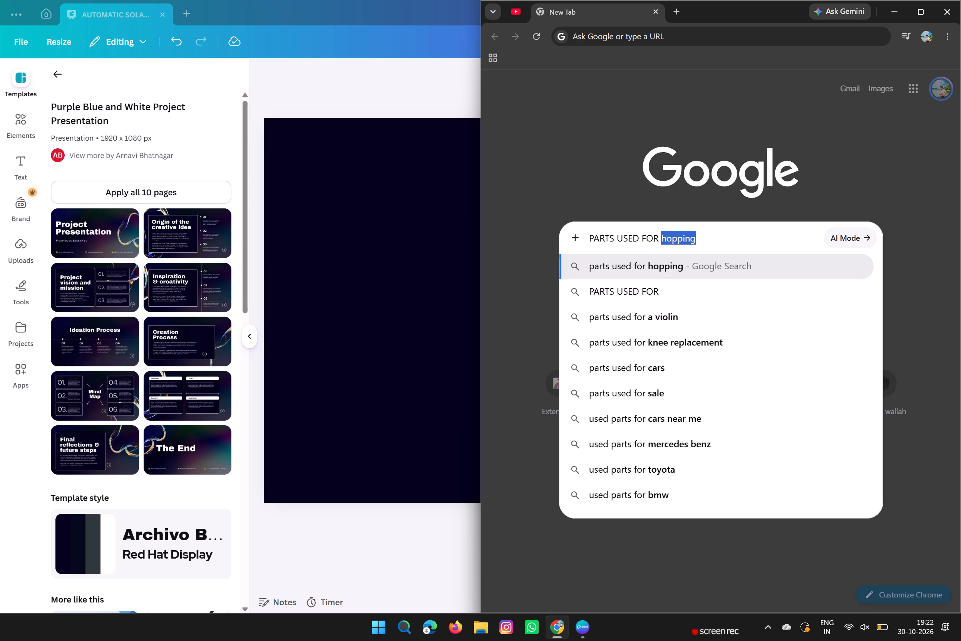
type("PREPARING AUTOMATIC SOLAR CLEANER")
key("Return")
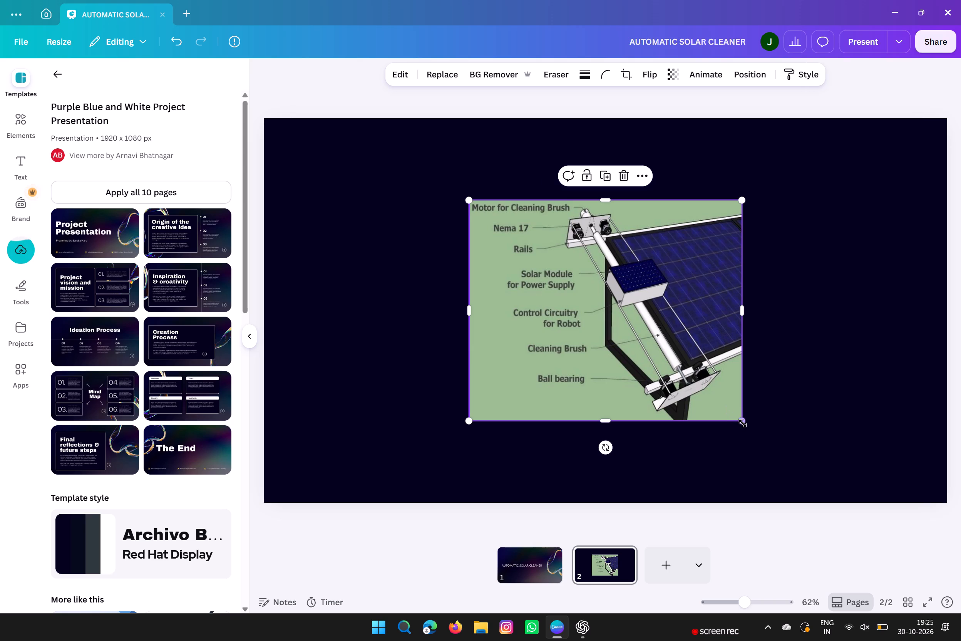
Shrink the pasted diagram slightly and place it in the upper-left area of the slide, leaving a margin around it.
left_click_drag(743, 423, 698, 381)
left_click_drag(606, 324, 567, 307)
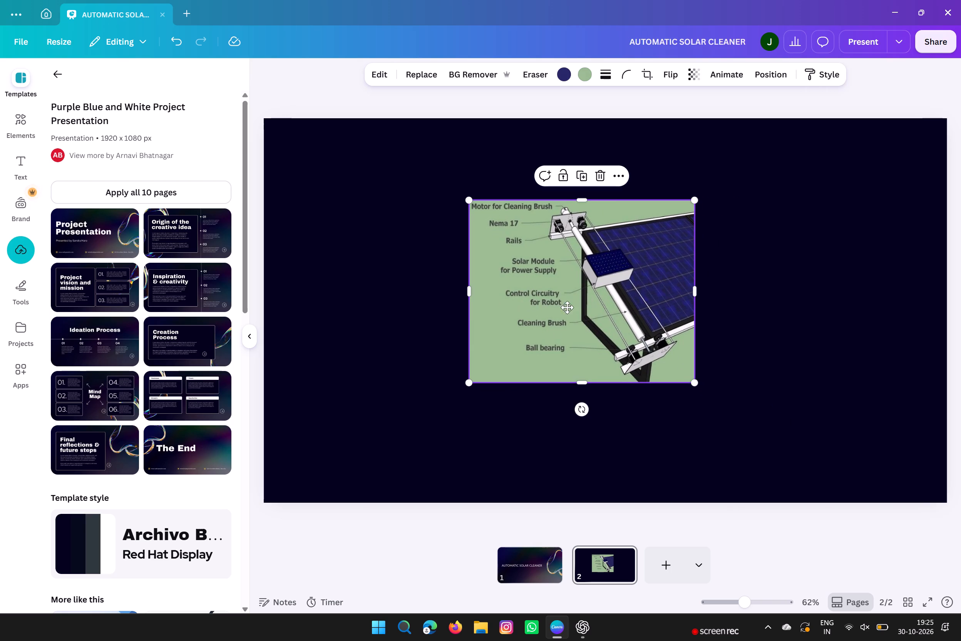
left_click_drag(567, 307, 440, 269)
left_click(582, 302)
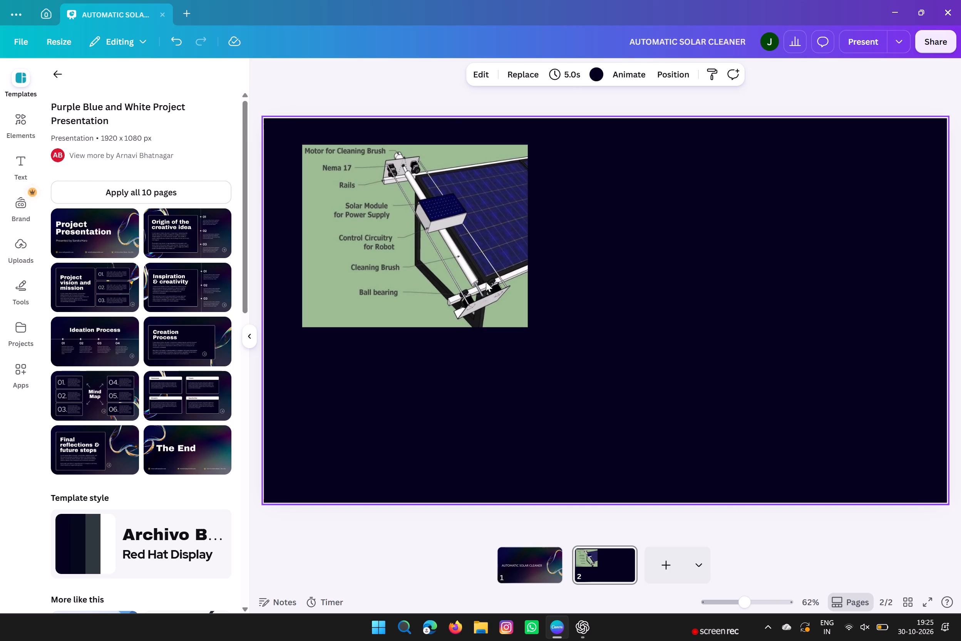
left_click_drag(479, 278, 479, 287)
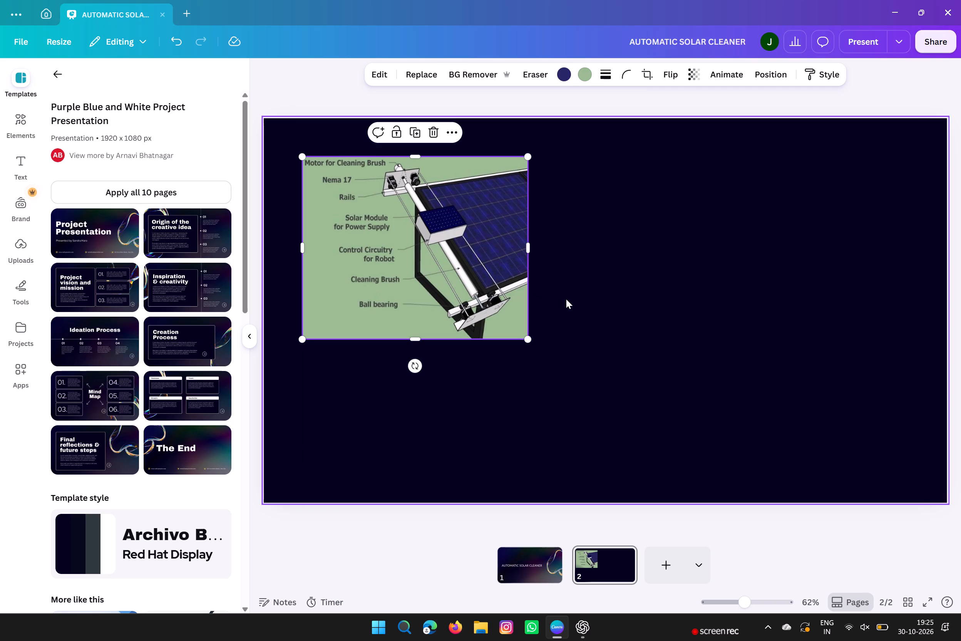
left_click(566, 299)
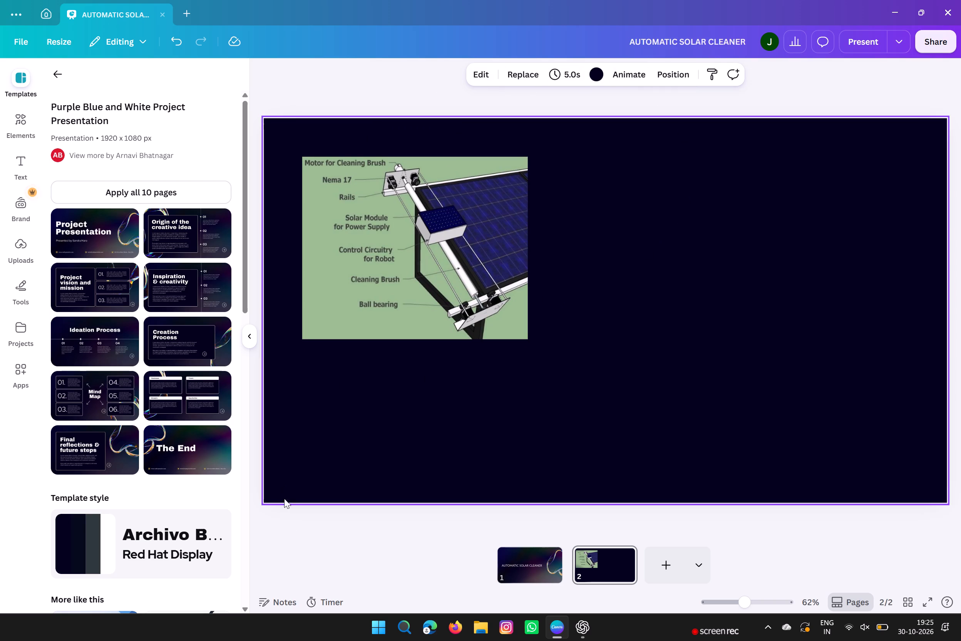
left_click(581, 279)
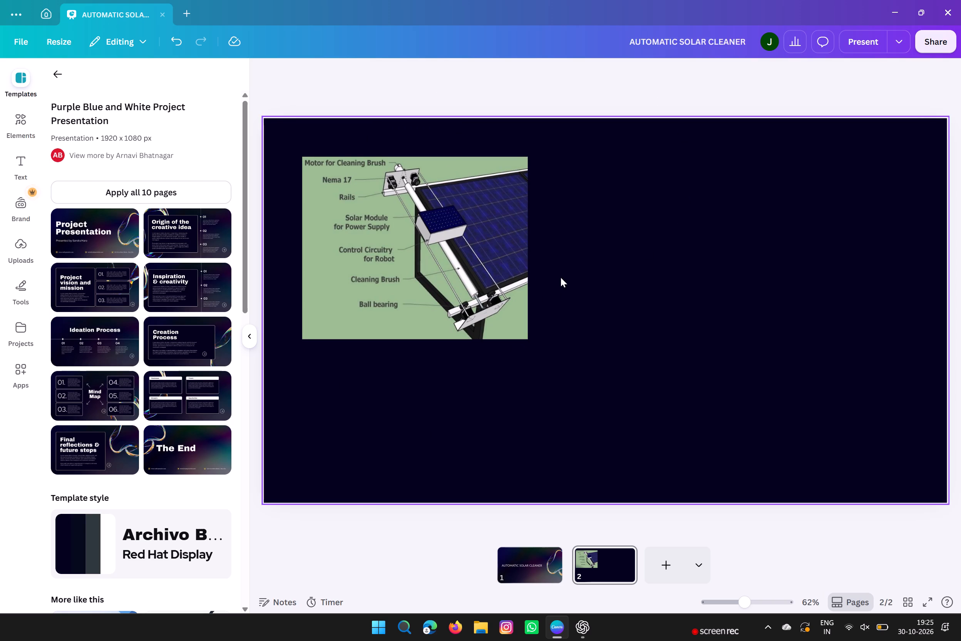
Add a text box to page 2, clear its placeholder text and reduce the font size to 51.5.
left_click(10, 156)
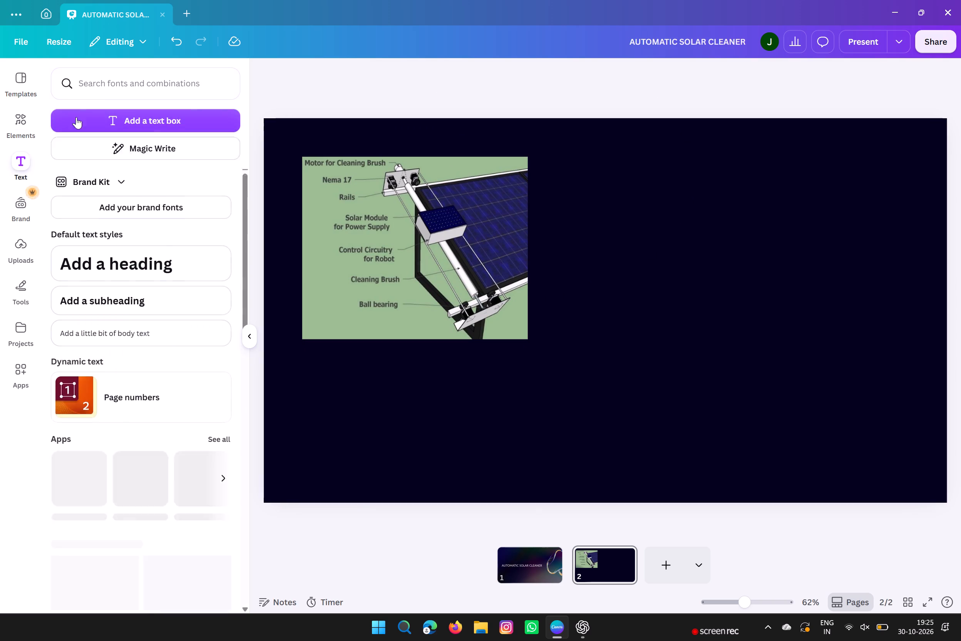
left_click(104, 111)
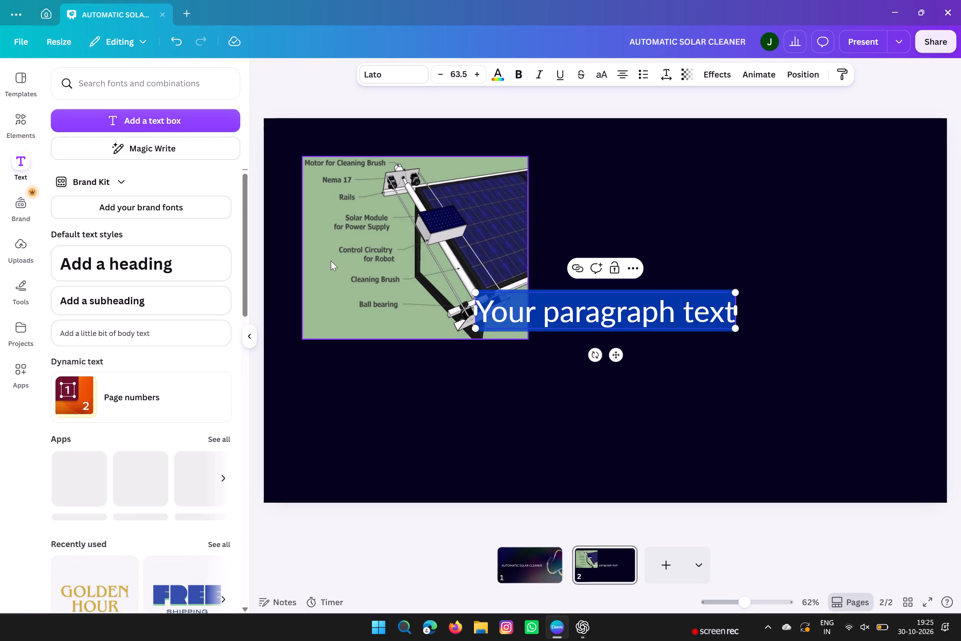
key("BackSpace")
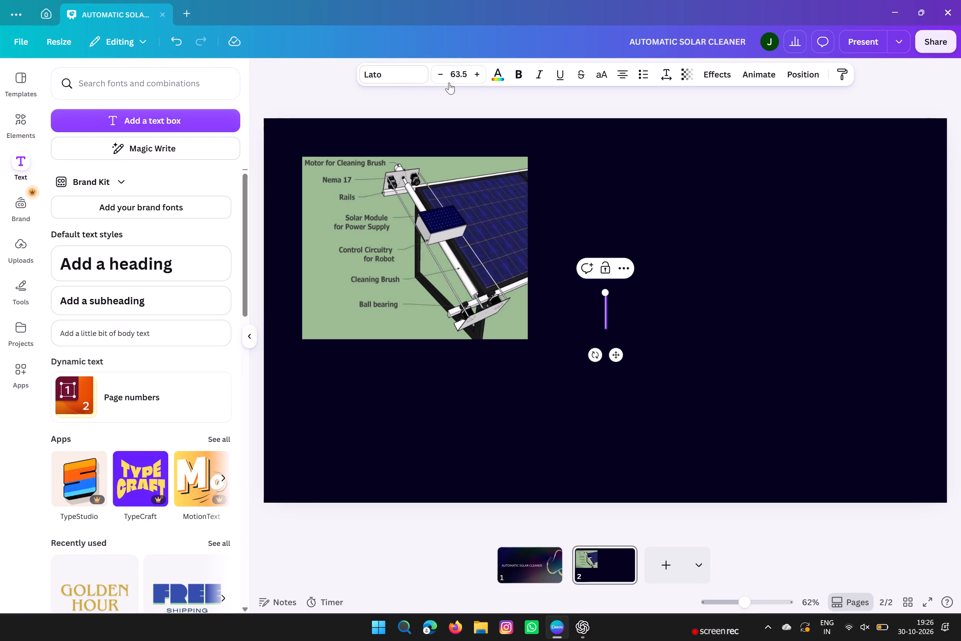
triple_click(441, 70)
triple_click(441, 70)
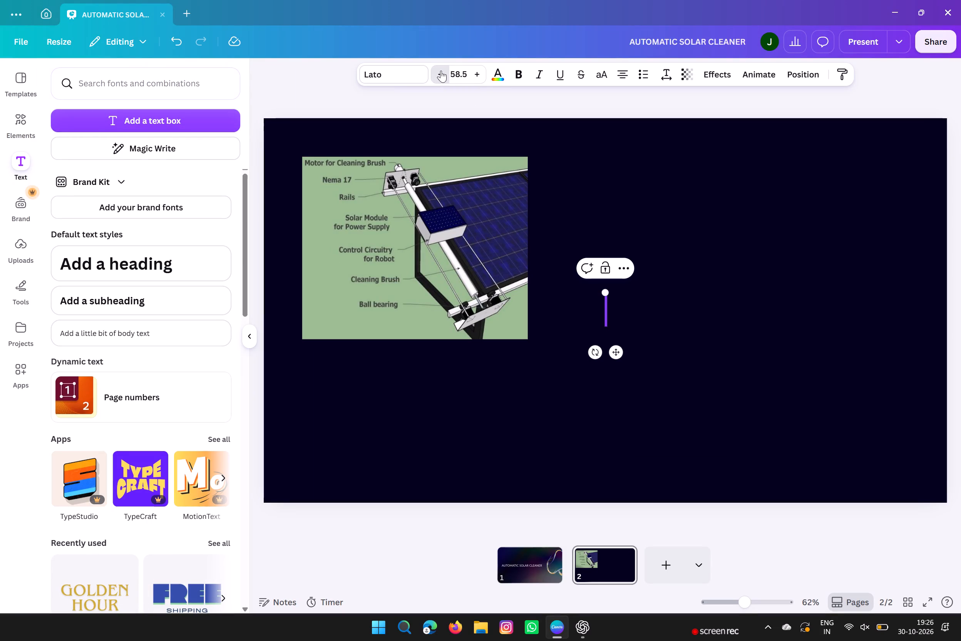
triple_click(441, 70)
triple_click(441, 71)
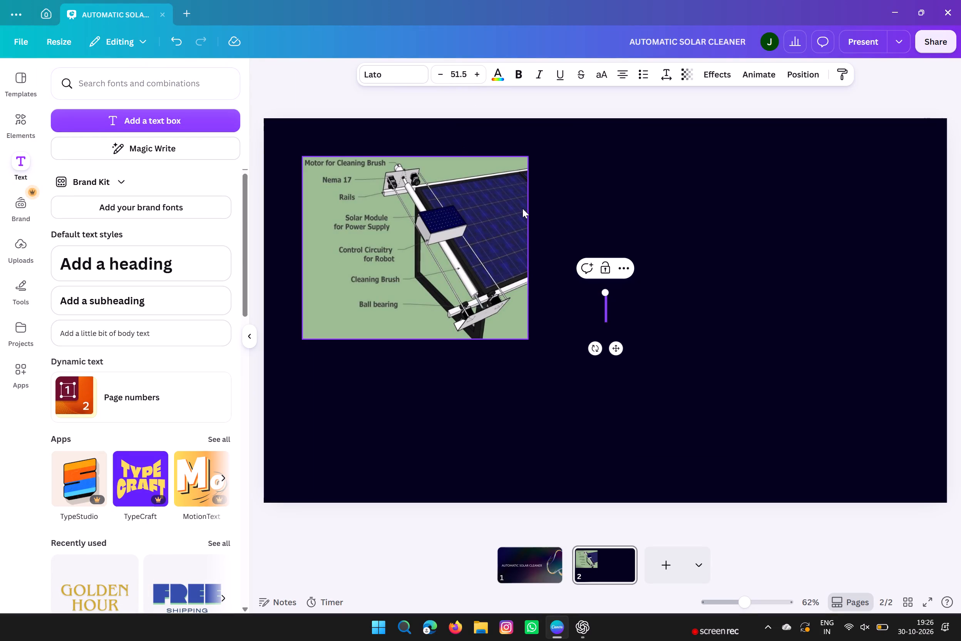
Write "THIS IS THE PROJECT OF MAKING" in the new text box.
type("THI")
type("S")
key("space")
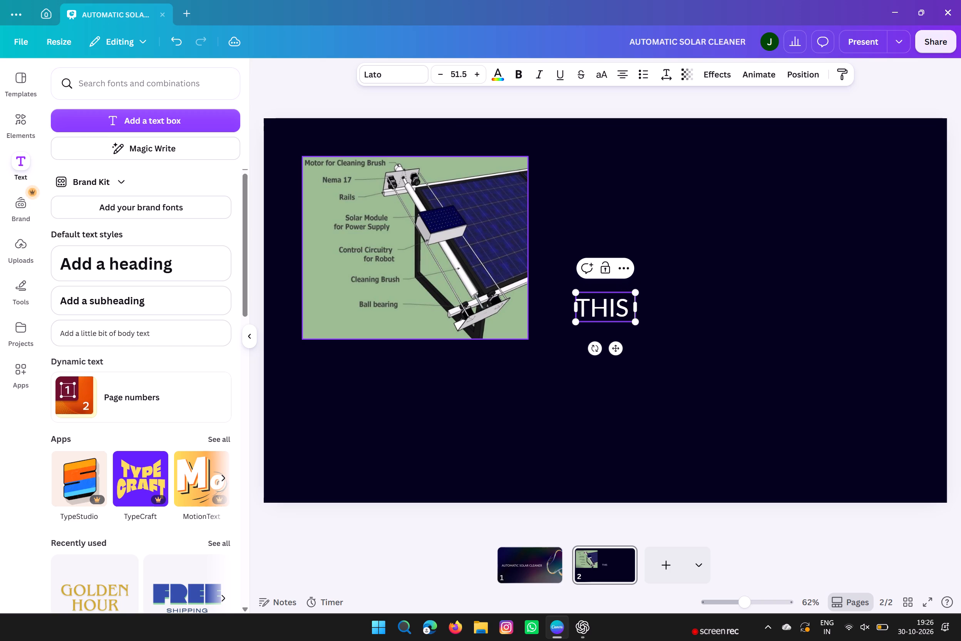
type("IS TH")
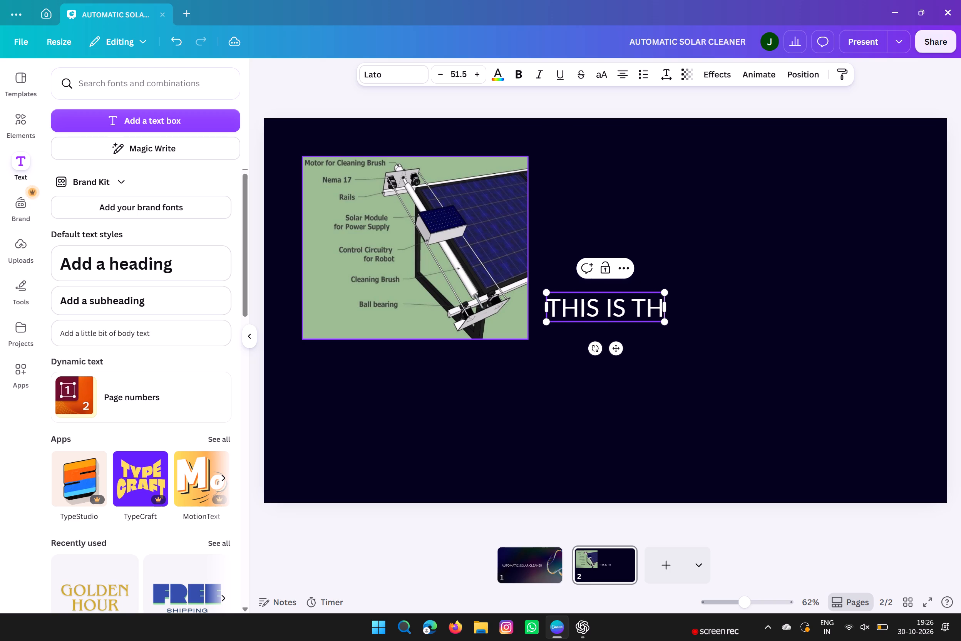
type("E PROJECT OF MAKING")
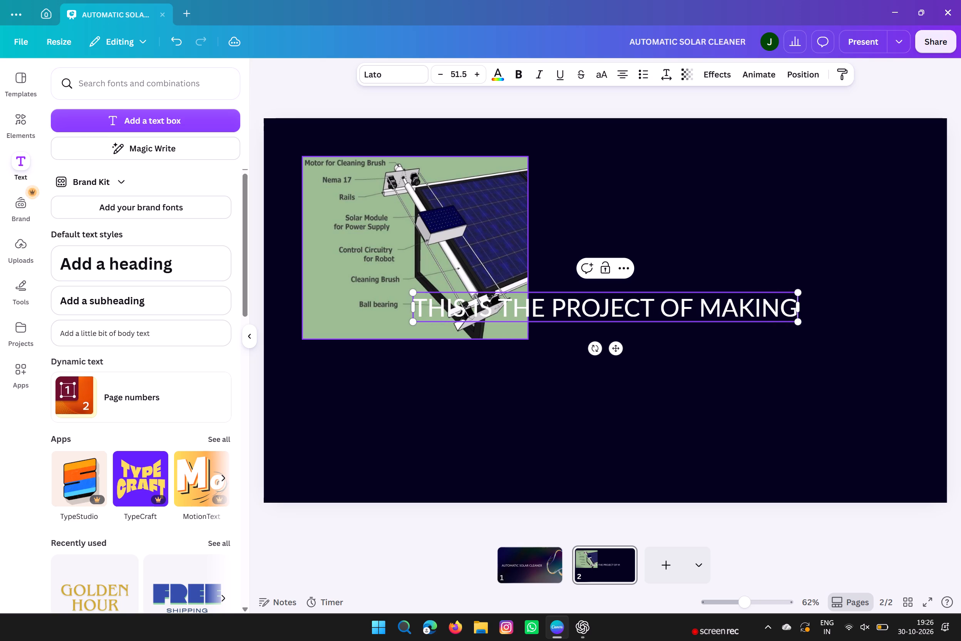
Replace the page 2 text box wording with "THIS IS THE OUTPUT OF THE EXPERIMENT".
key("space")
key("BackSpace")
key("BackSpace")
key("BackSpace")
key("BackSpace")
key("BackSpace")
key("BackSpace")
key("BackSpace")
key("BackSpace")
key("BackSpace")
key("BackSpace")
key("BackSpace")
key("BackSpace")
key("BackSpace")
key("BackSpace")
key("BackSpace")
key("BackSpace")
key("BackSpace")
key("BackSpace")
key("BackSpace")
key("BackSpace")
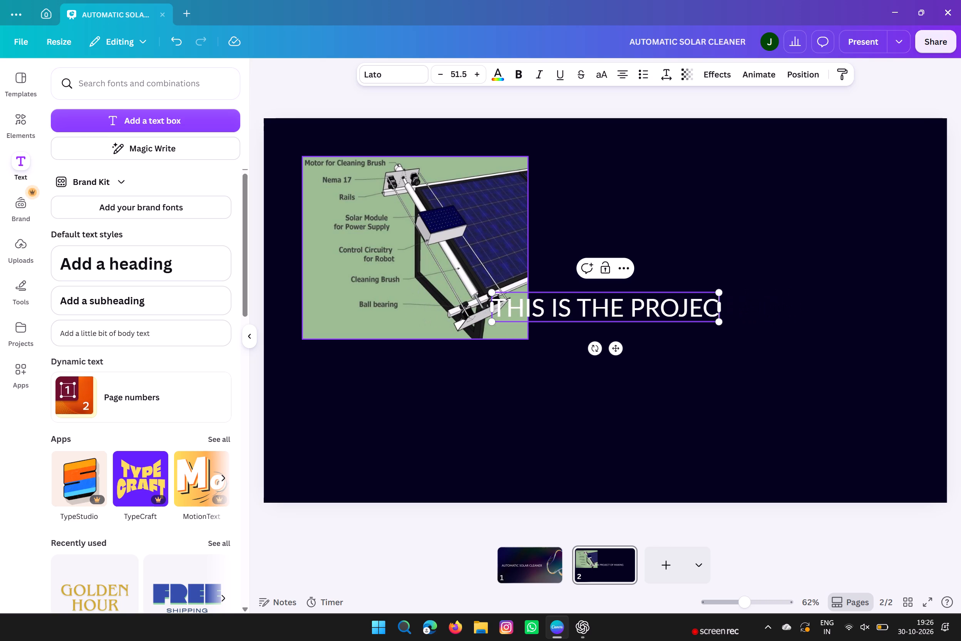
key("BackSpace")
key("BackSpace")
key("BackSpace")
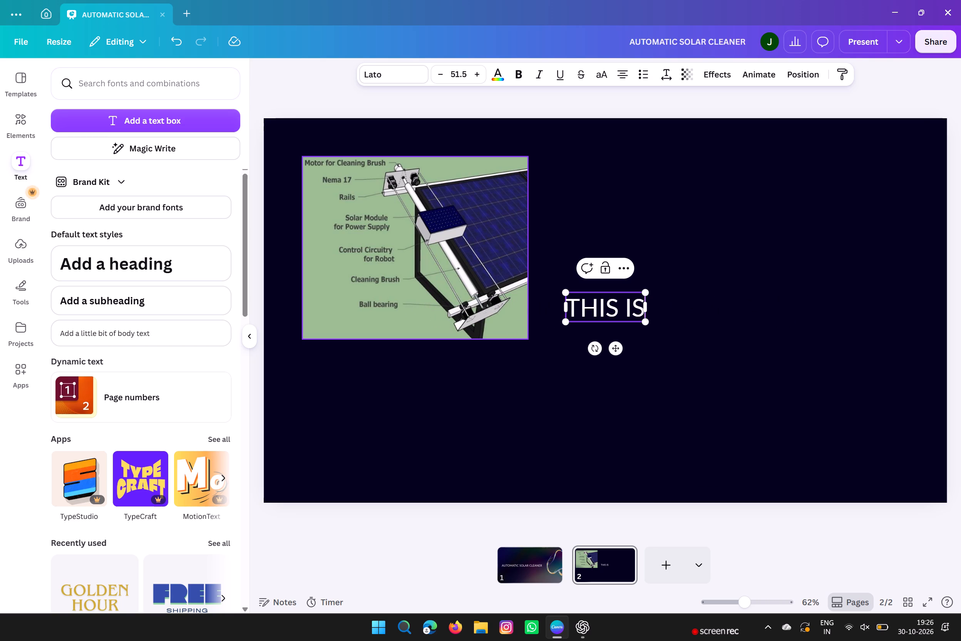
key("BackSpace")
key("BackSpace")
key("BackSpace")
key("space")
type("IS THE OUTP")
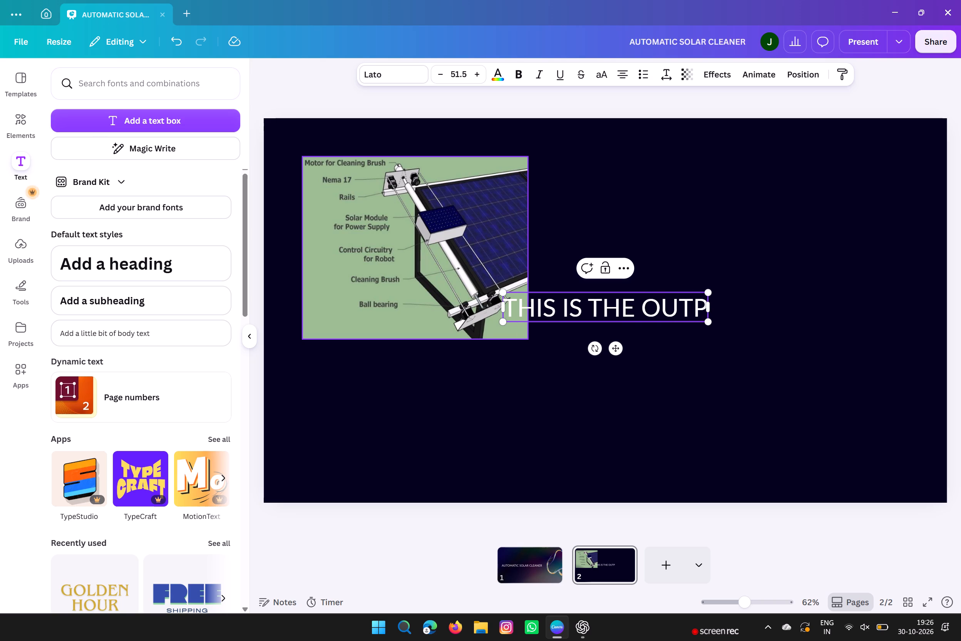
key("BackSpace")
type("PUT OF THE EXPERIMENT")
key("space")
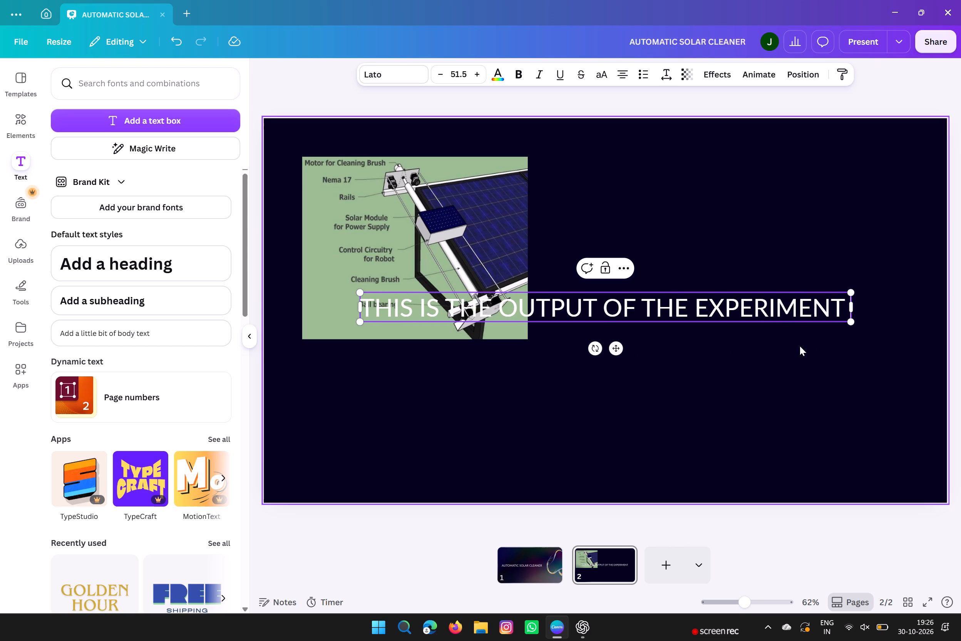
Shrink the heading to font size 33.5 and place it beside the diagram, level with the diagram's upper part.
left_click_drag(848, 322, 723, 320)
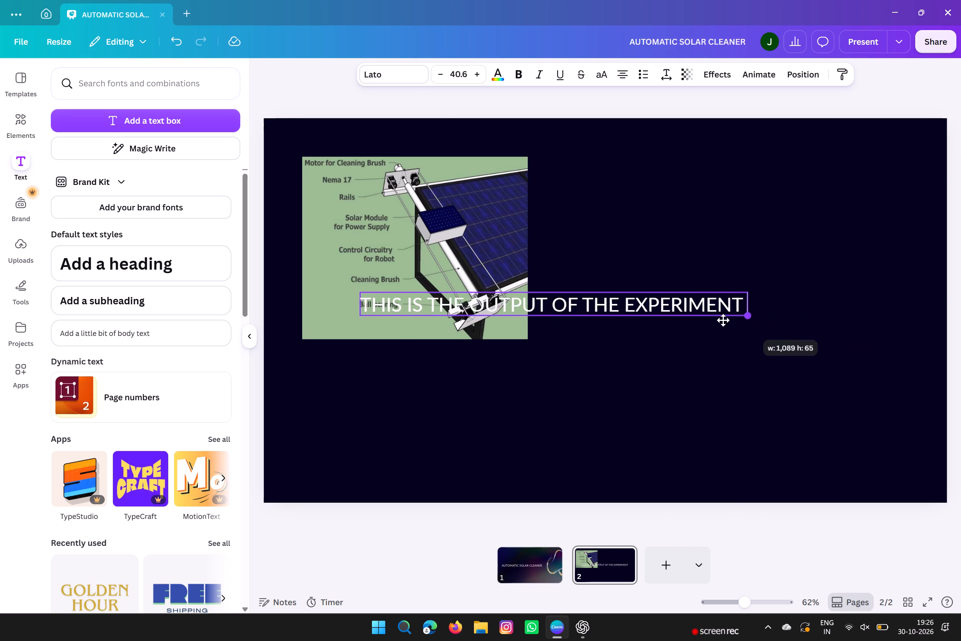
left_click_drag(723, 320, 676, 322)
left_click_drag(530, 339, 557, 322)
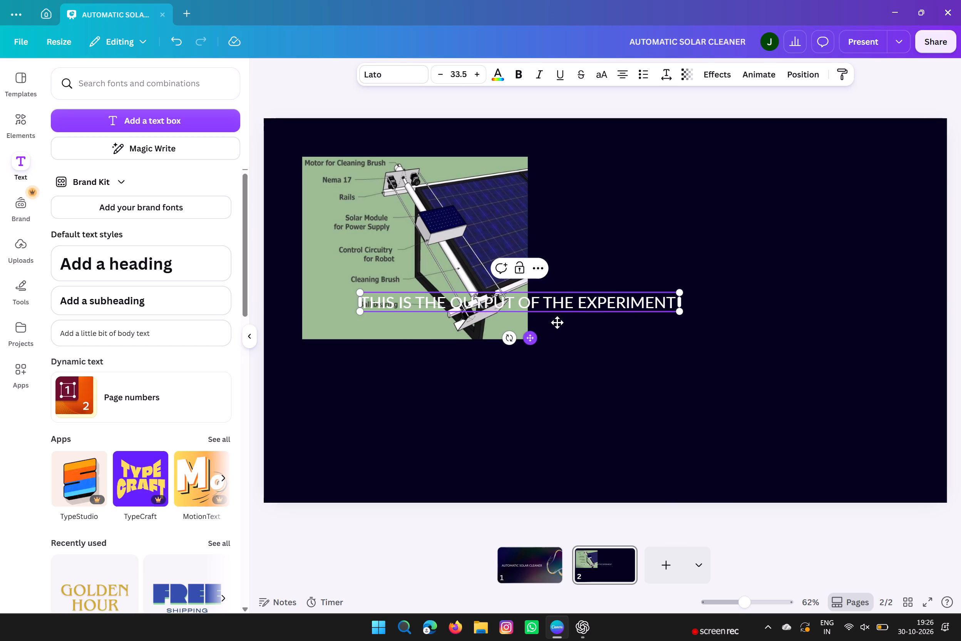
left_click_drag(557, 322, 744, 210)
left_click(737, 312)
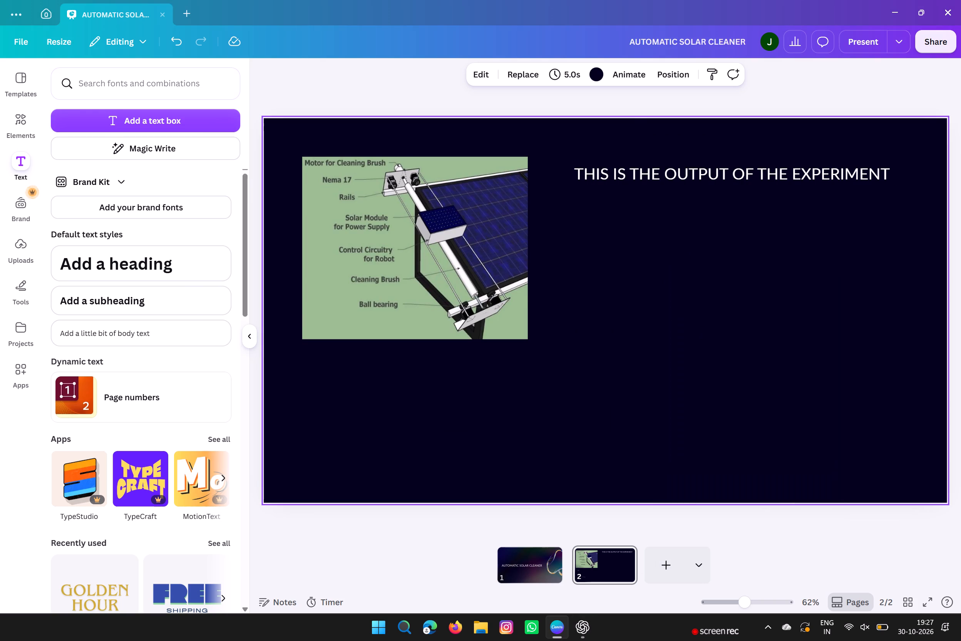
Shrink the pasted text block to font size 13.8 and place it beneath the heading, beside the diagram.
left_click_drag(908, 462, 906, 462)
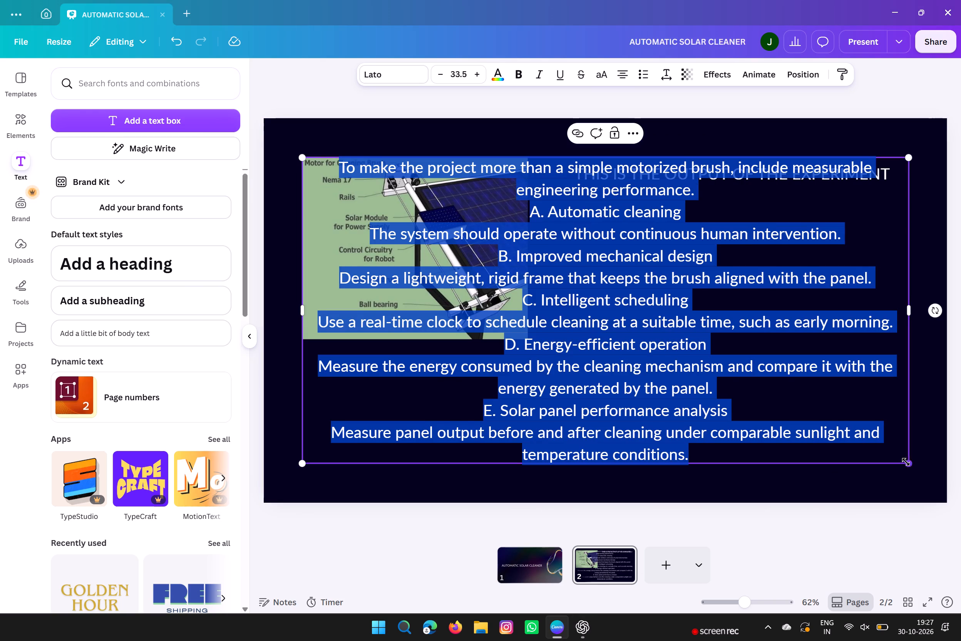
left_click_drag(906, 462, 571, 318)
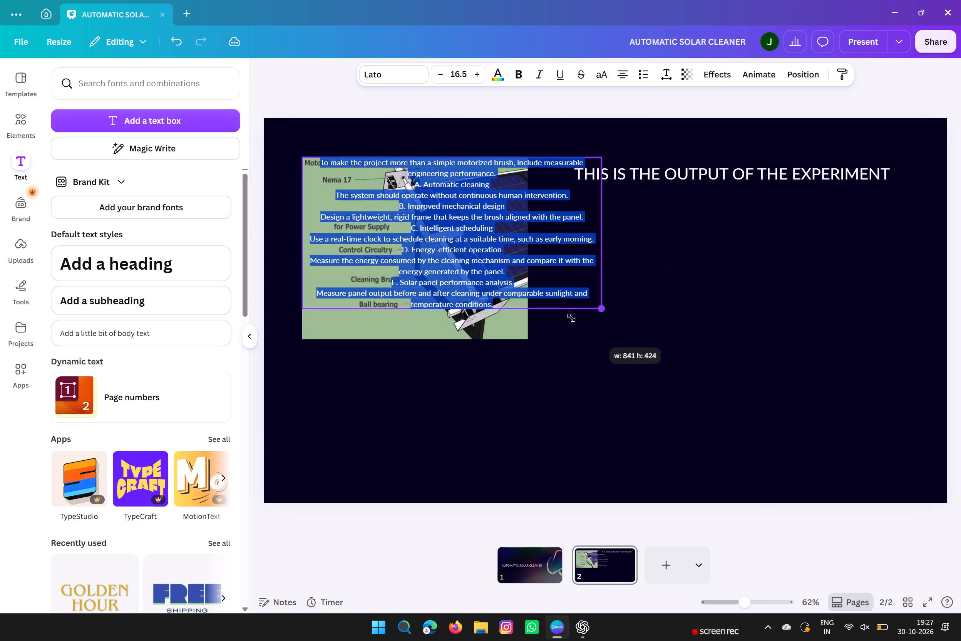
left_click_drag(571, 318, 541, 303)
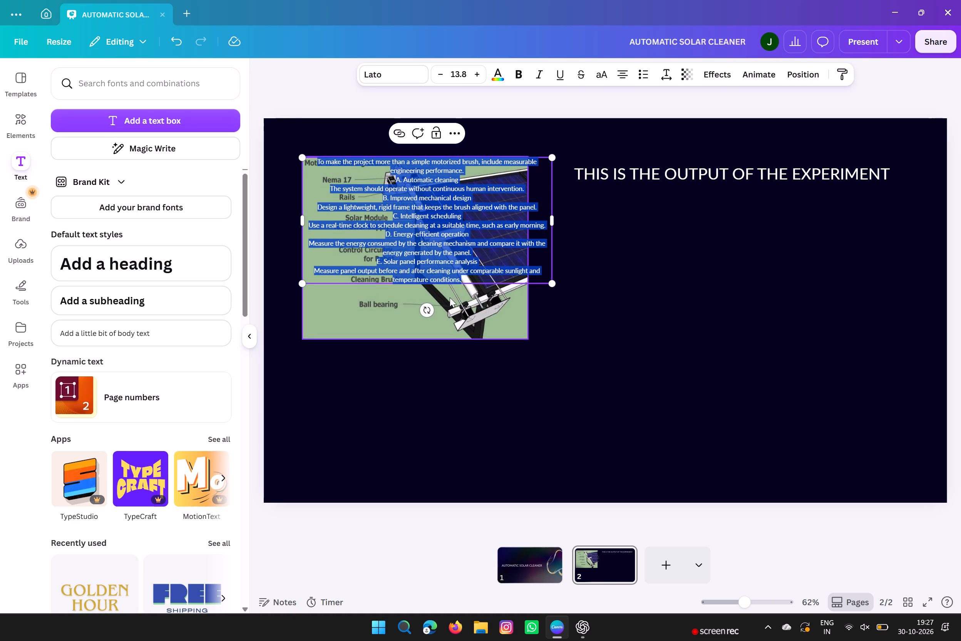
left_click_drag(421, 220, 464, 249)
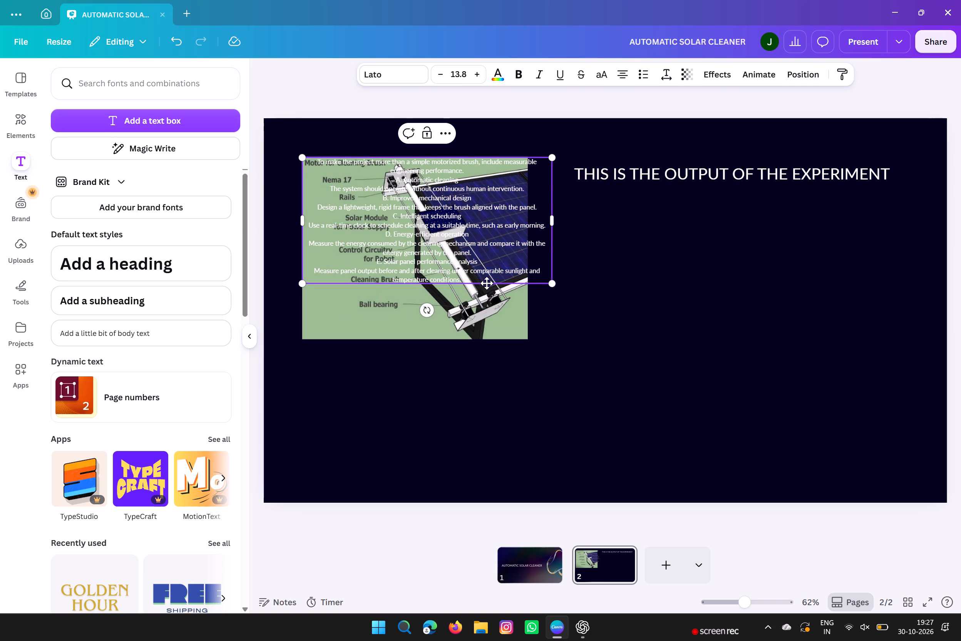
left_click_drag(485, 283, 762, 334)
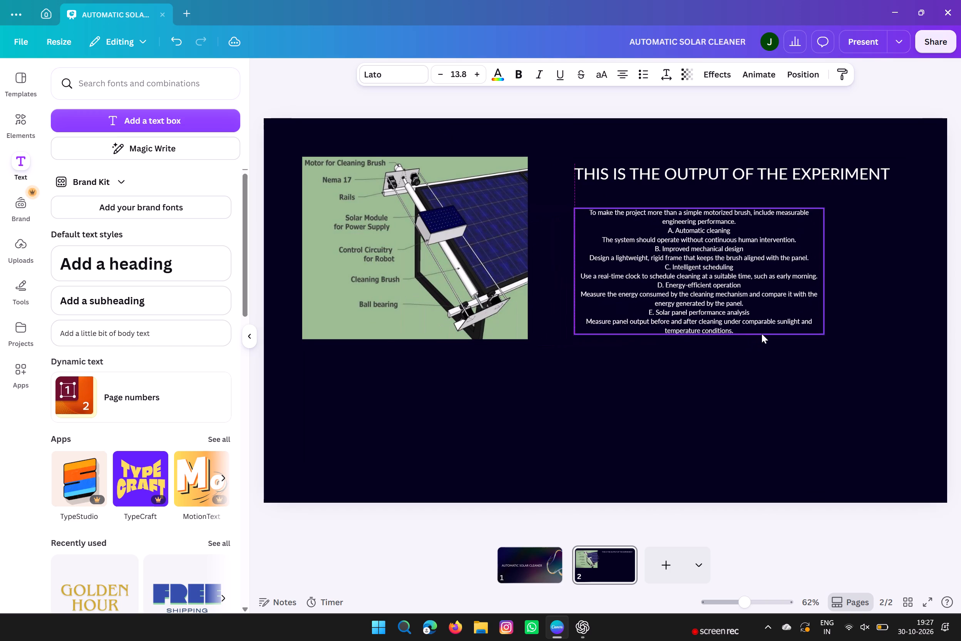
left_click_drag(762, 334, 775, 328)
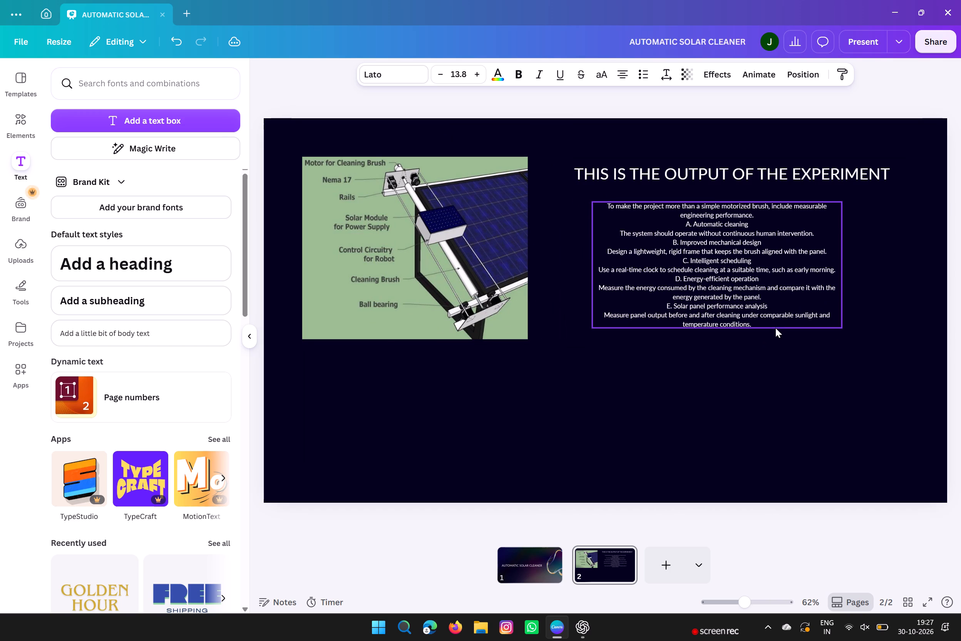
left_click_drag(775, 328, 776, 328)
left_click(774, 387)
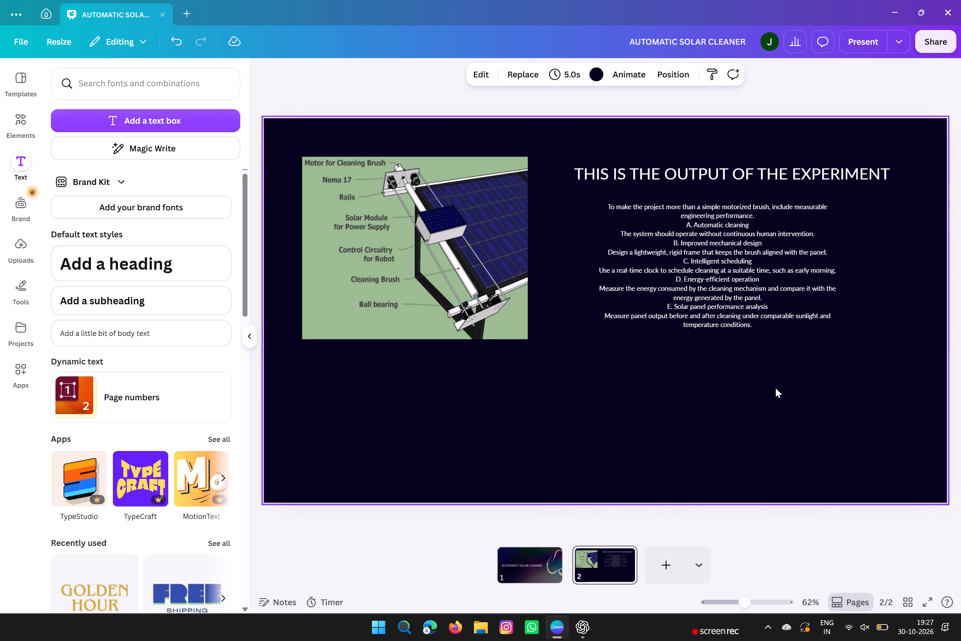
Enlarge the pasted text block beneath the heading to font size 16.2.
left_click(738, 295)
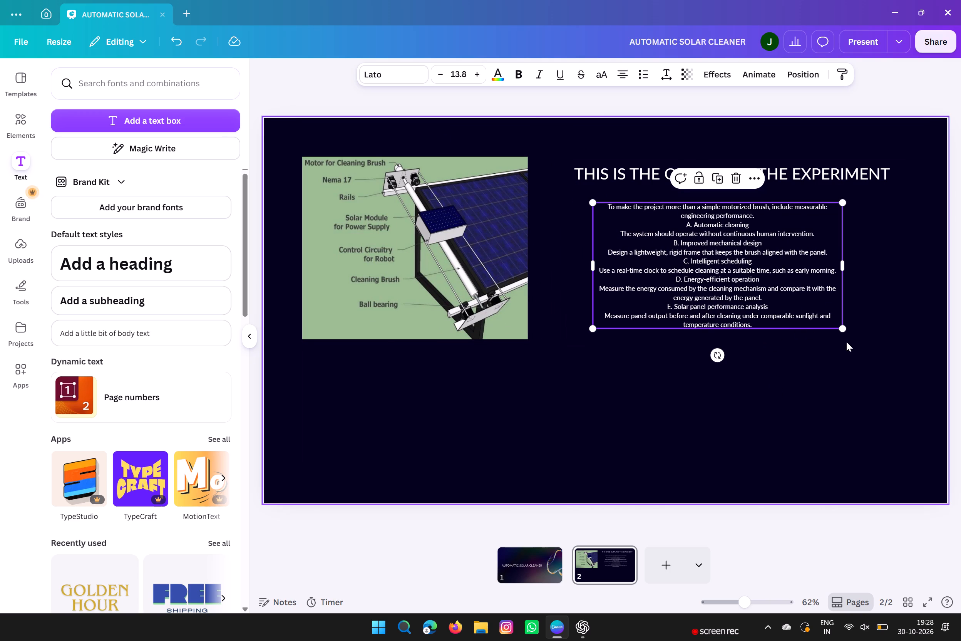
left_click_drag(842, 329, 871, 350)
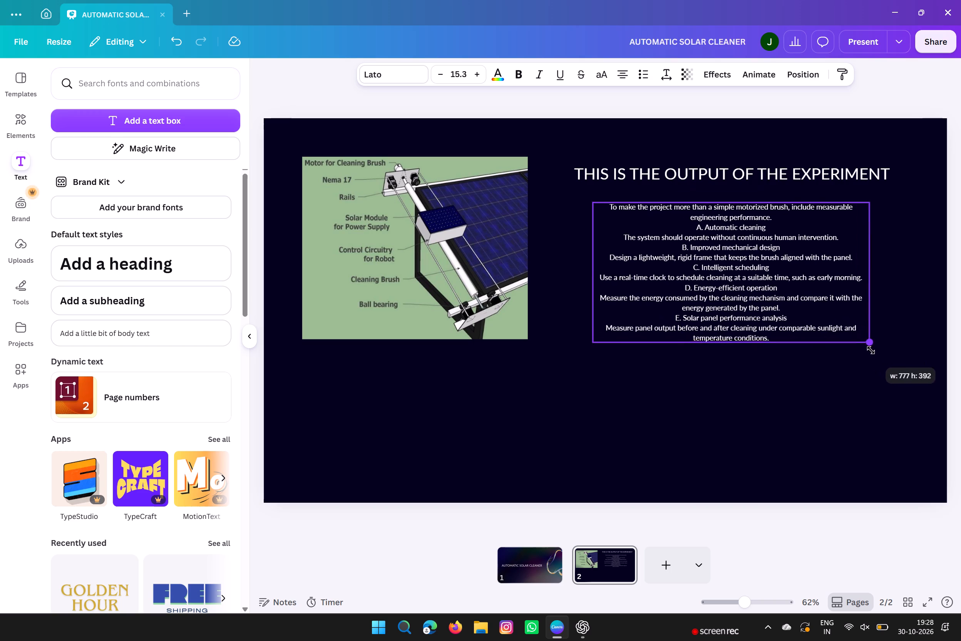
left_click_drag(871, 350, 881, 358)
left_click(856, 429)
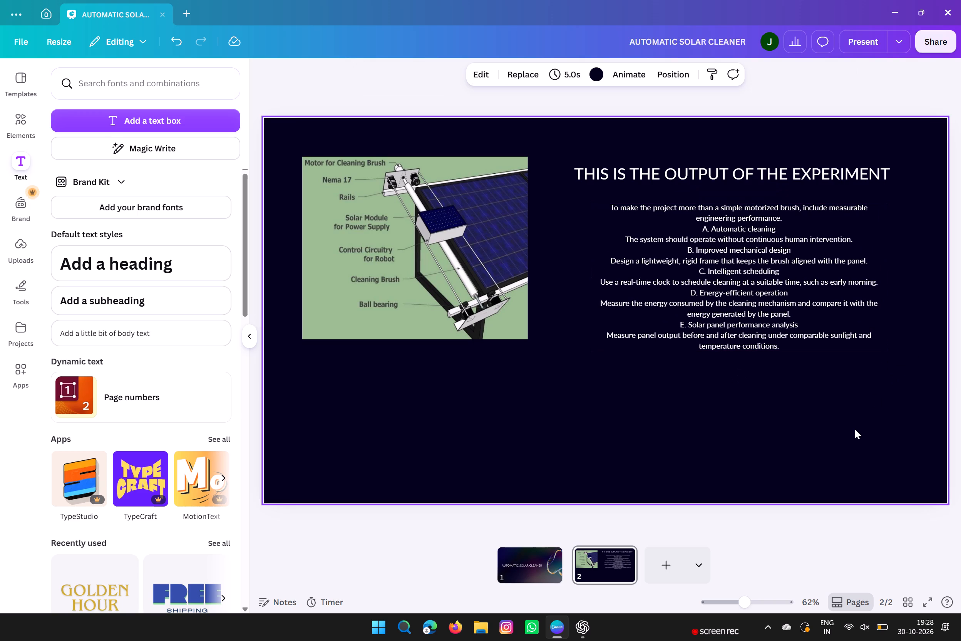
Stretch the diagram picture downward to a height of about 886, reaching near the slide's lower edge.
left_click(449, 305)
left_click_drag(415, 337, 426, 398)
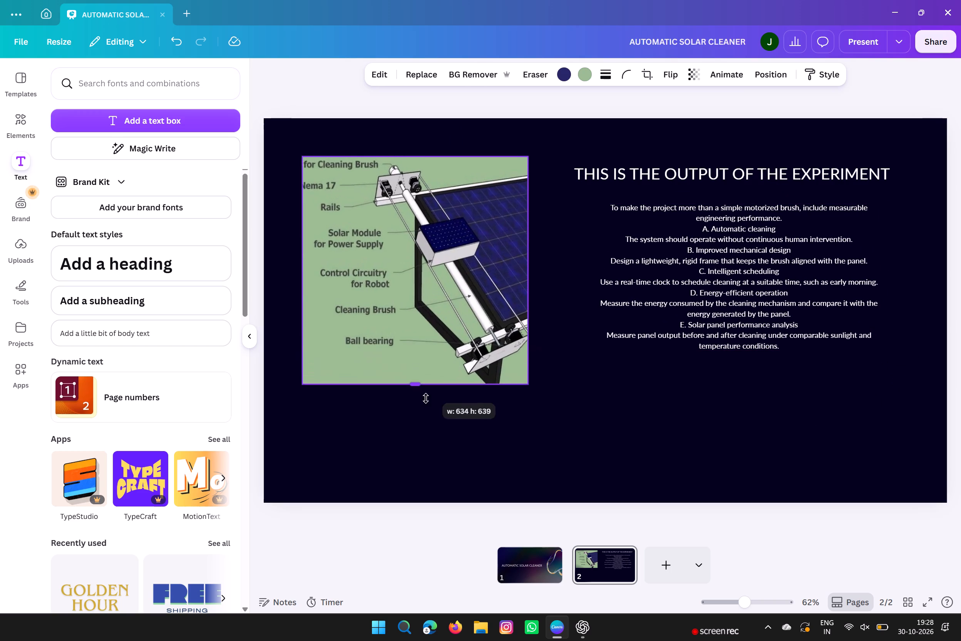
left_click_drag(426, 398, 444, 468)
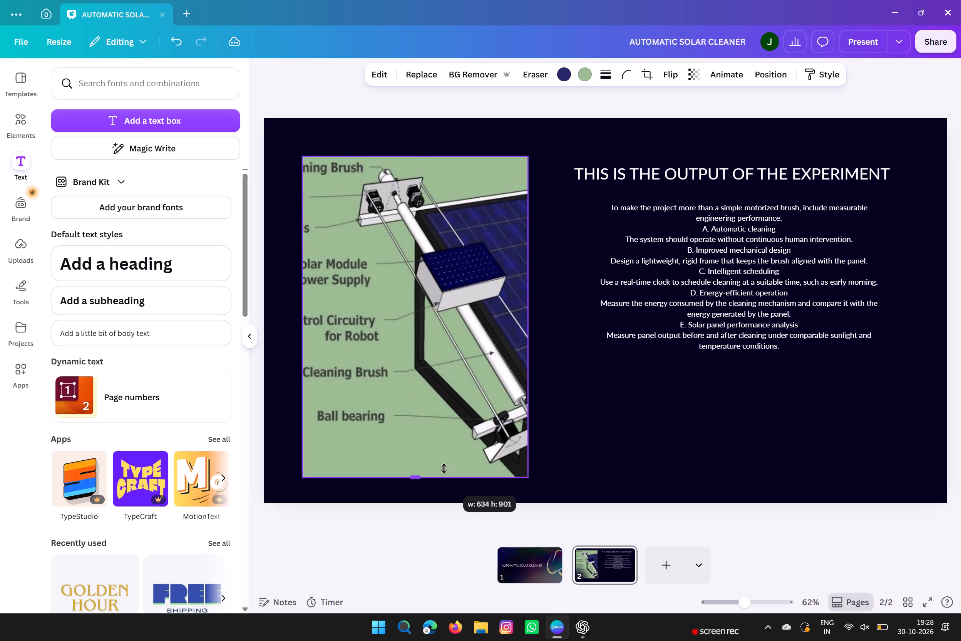
left_click_drag(444, 468, 444, 470)
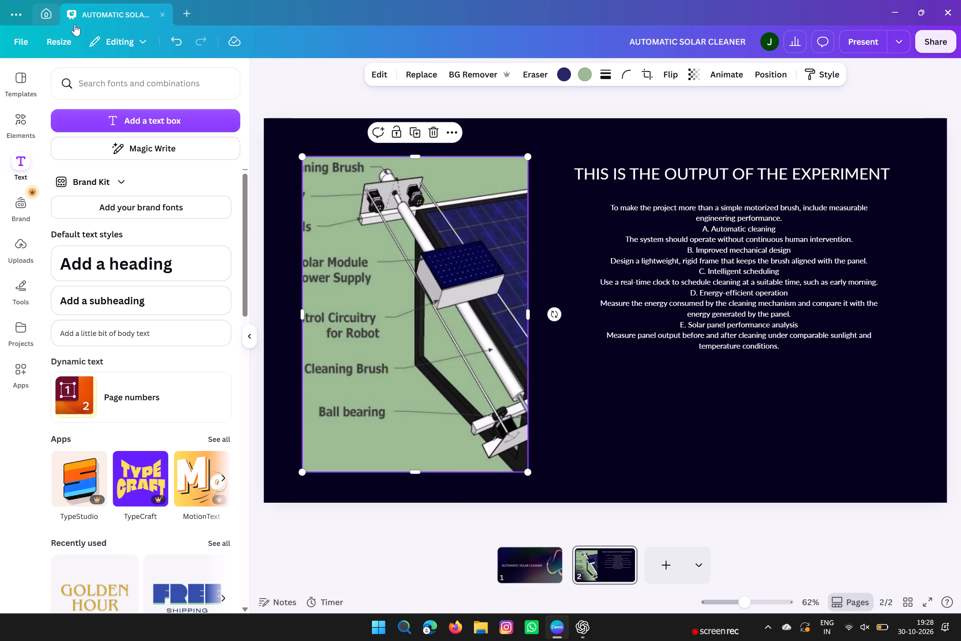
Crop off part of the labels along the diagram picture's left edge and move the picture back to the slide's left margin.
left_click_drag(300, 311, 352, 322)
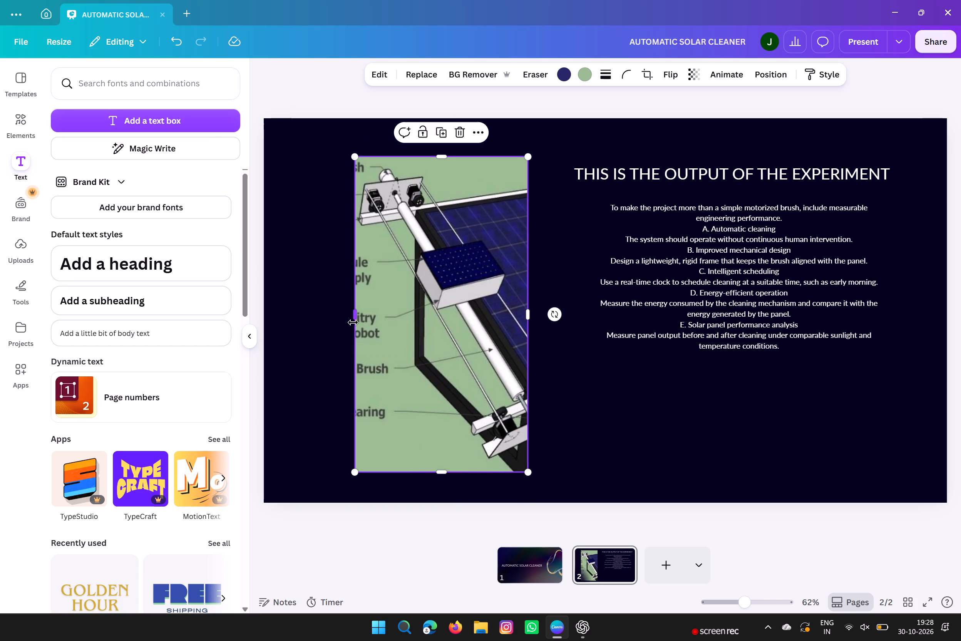
left_click_drag(415, 312, 361, 307)
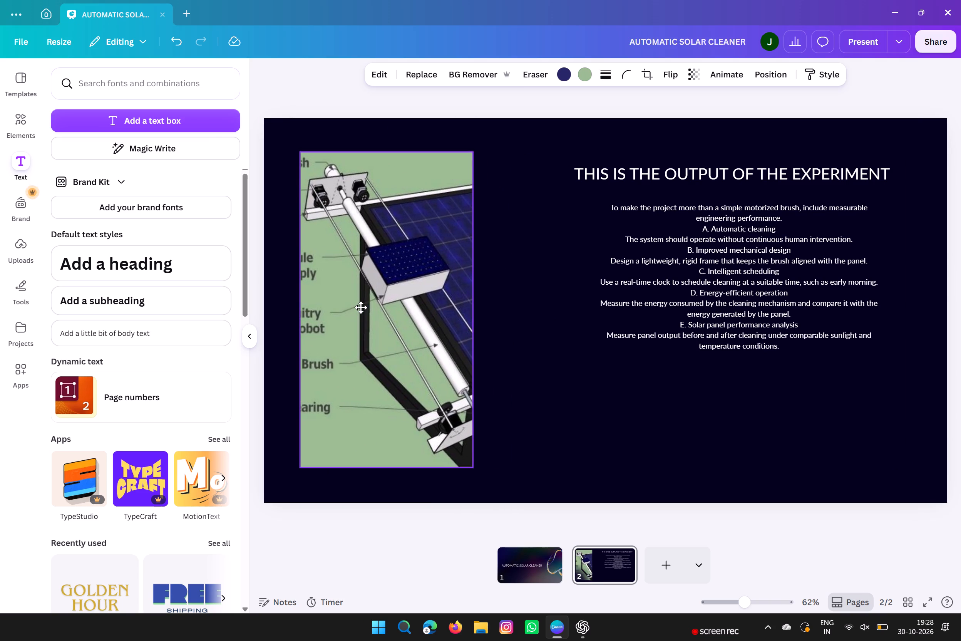
left_click_drag(361, 307, 362, 307)
Widen the diagram picture to about 728, just short of the heading, and scale it down slightly from its lower-left corner.
left_click_drag(474, 308, 484, 311)
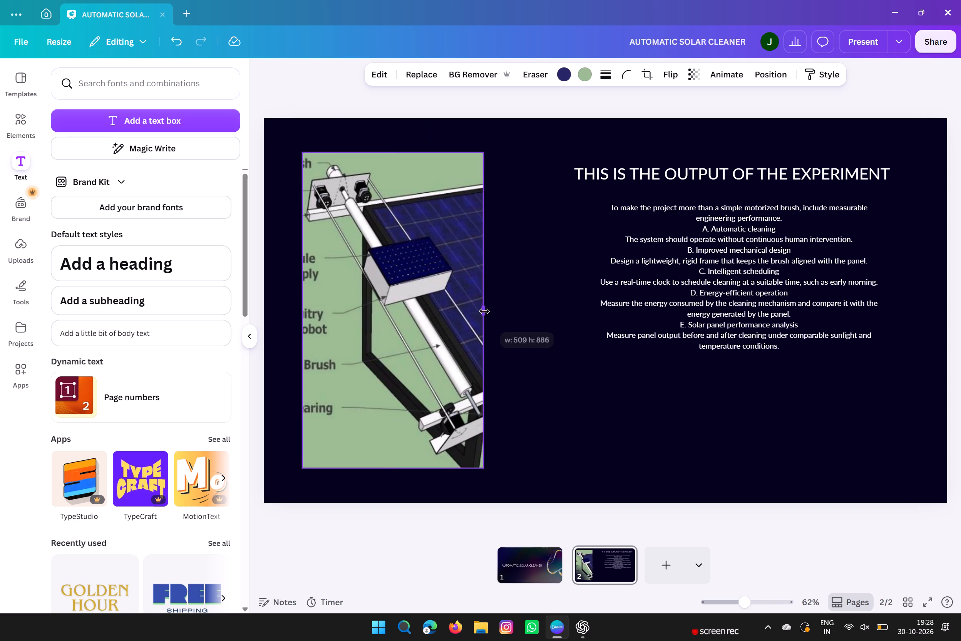
left_click_drag(484, 311, 554, 318)
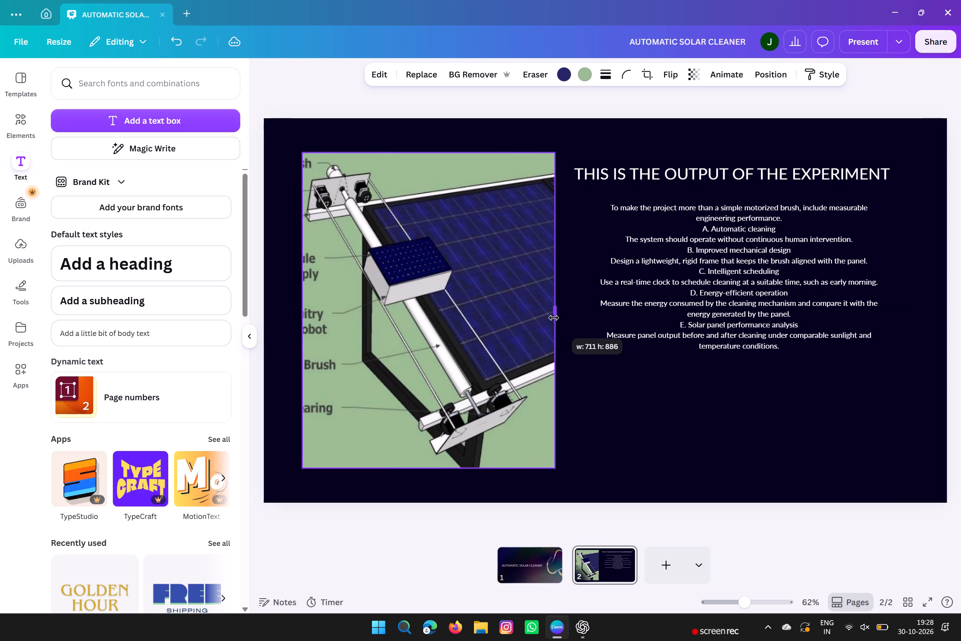
left_click_drag(554, 318, 560, 318)
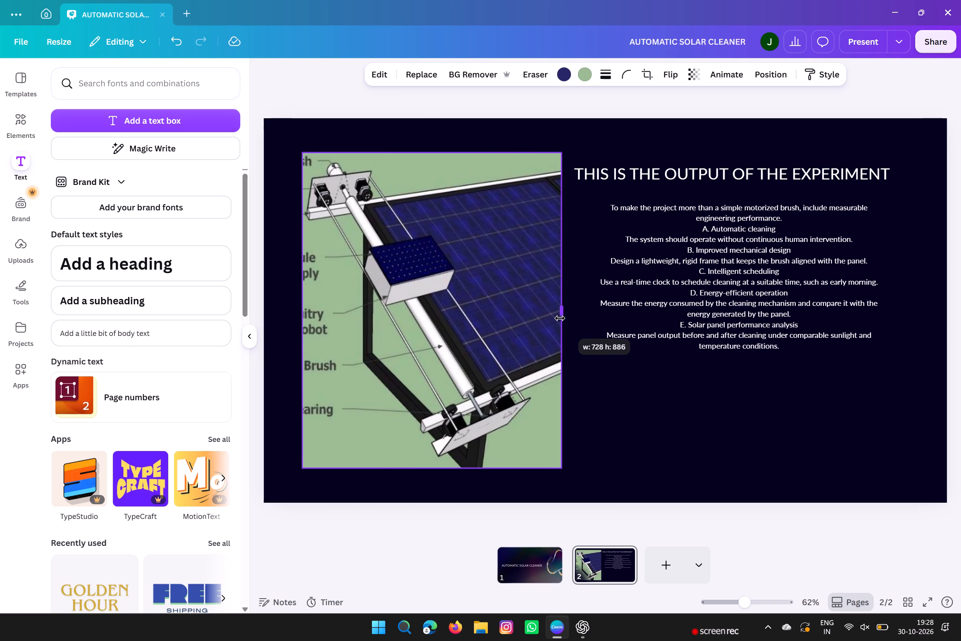
left_click_drag(560, 318, 561, 318)
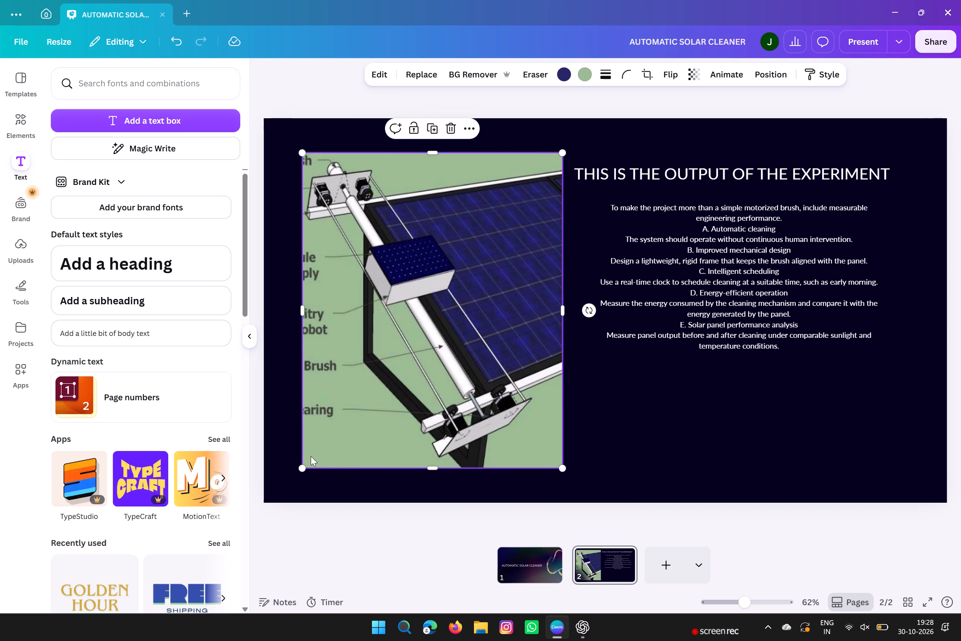
left_click(303, 466)
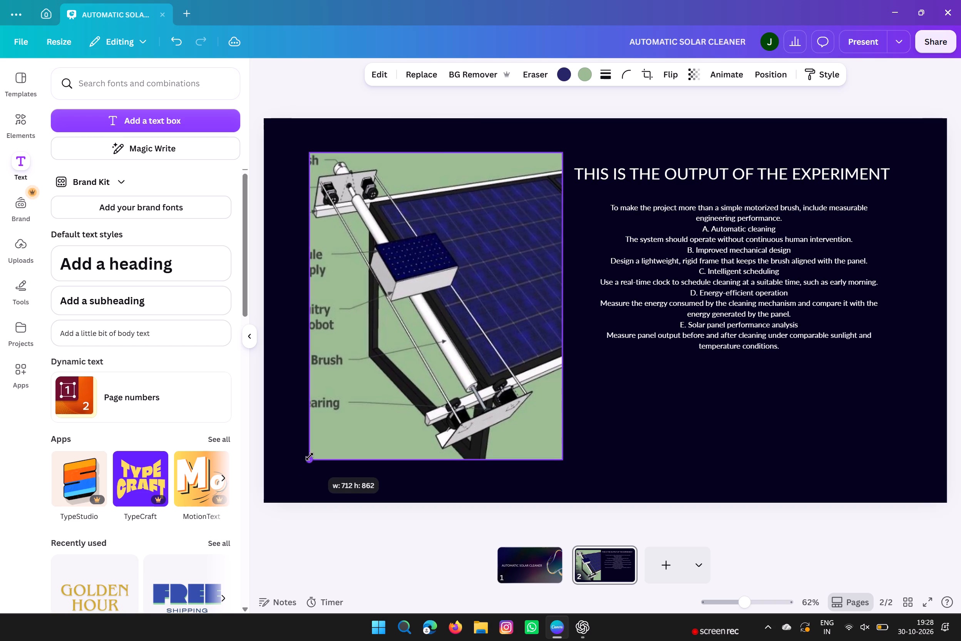
left_click(638, 456)
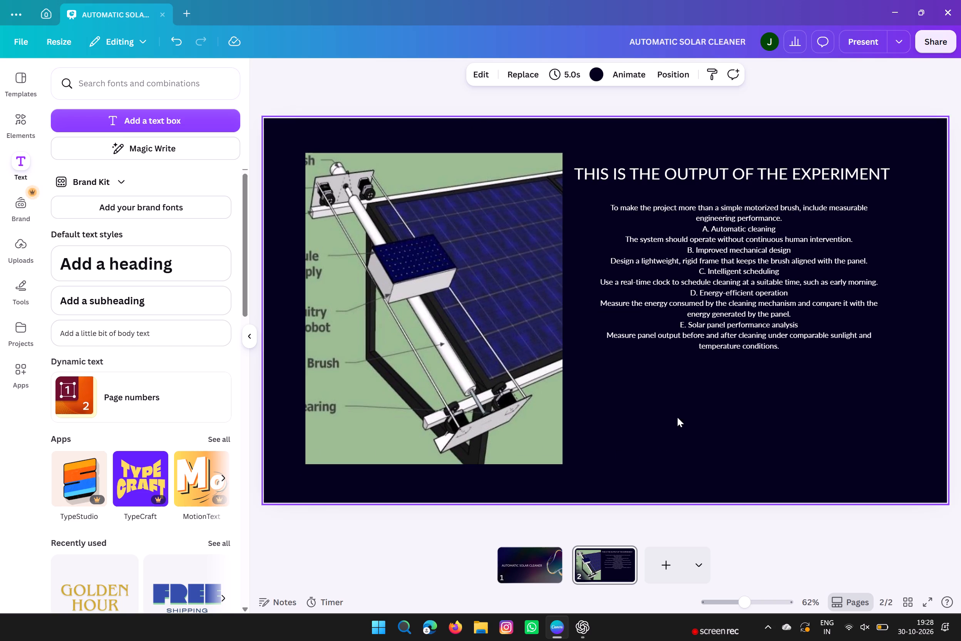
Resize the text block to font size 14.3 and place it lower on the slide, beside the picture's middle and clear of it.
left_click(693, 332)
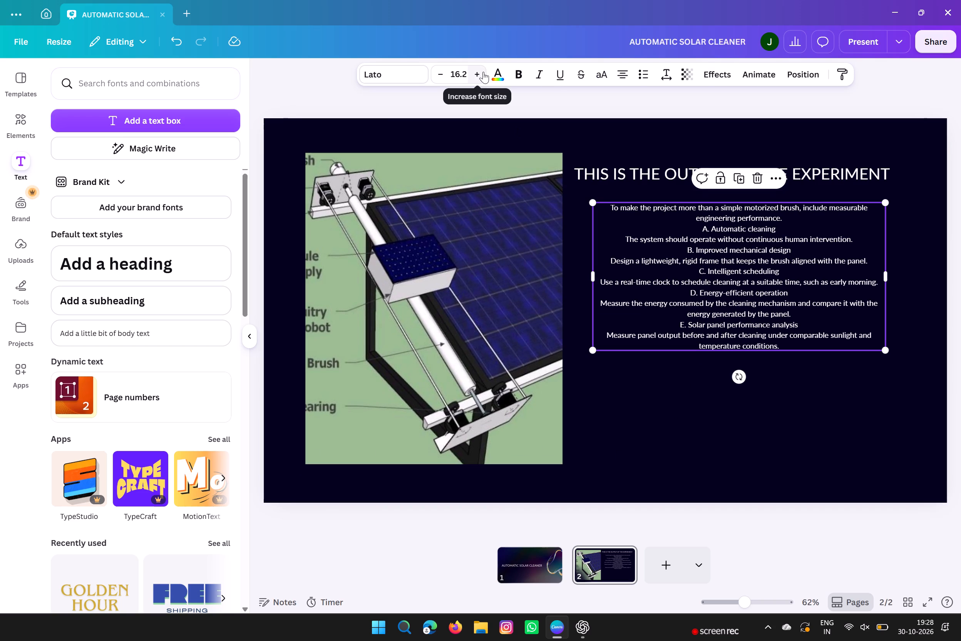
left_click(477, 69)
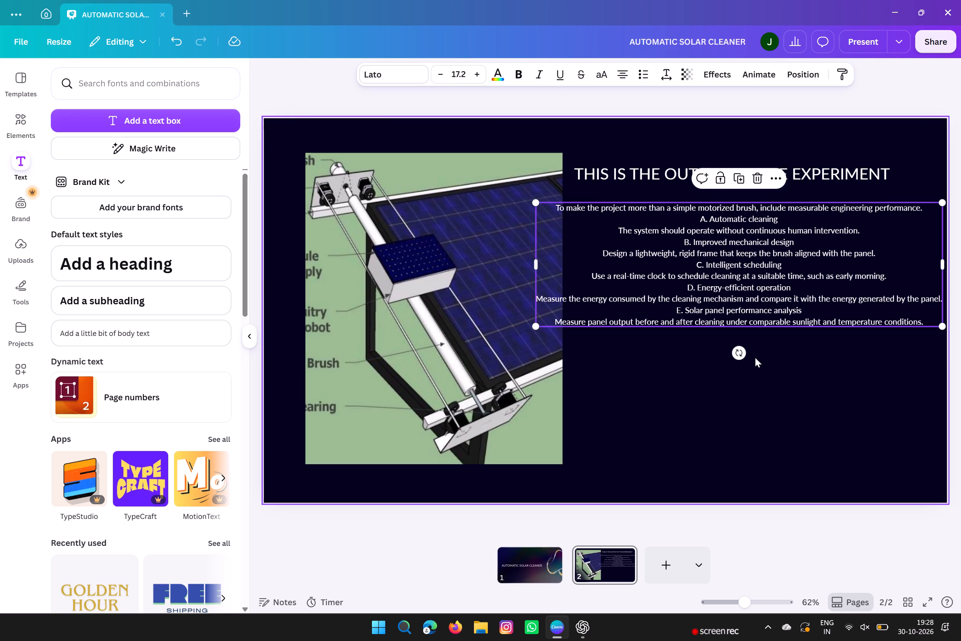
left_click(441, 71)
left_click(441, 72)
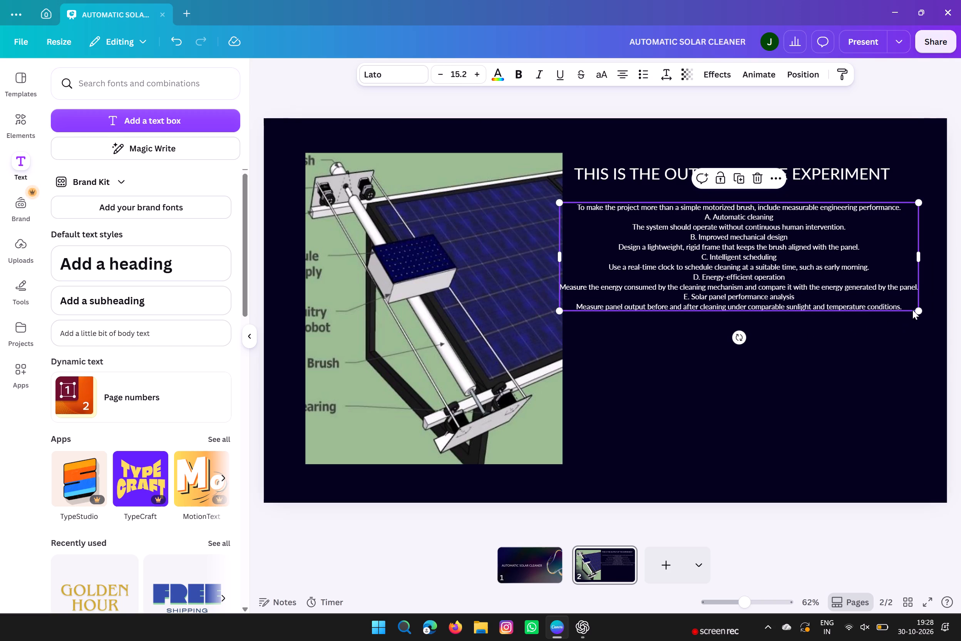
left_click_drag(917, 310, 933, 349)
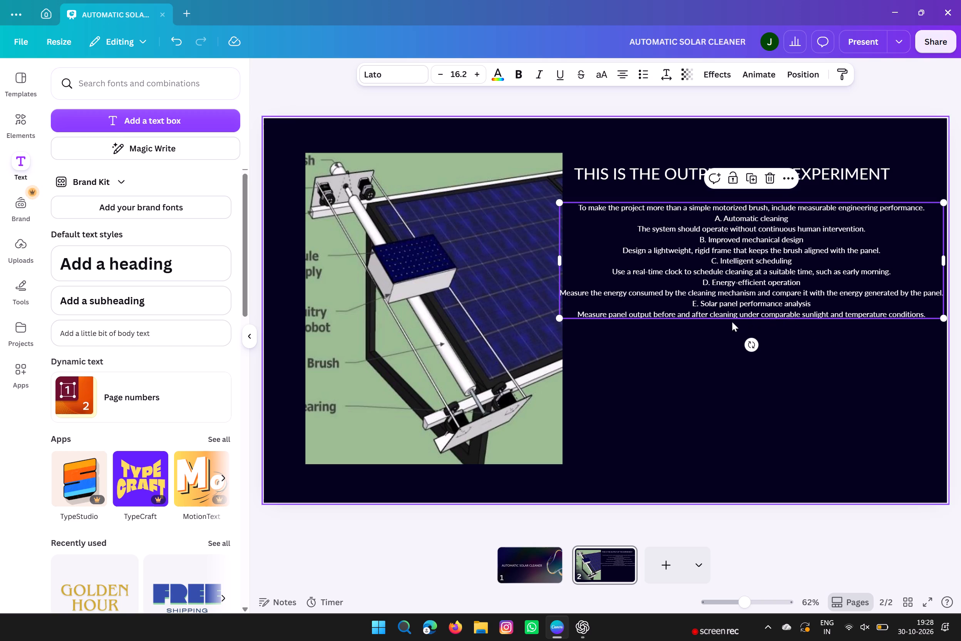
left_click(689, 356)
left_click(696, 315)
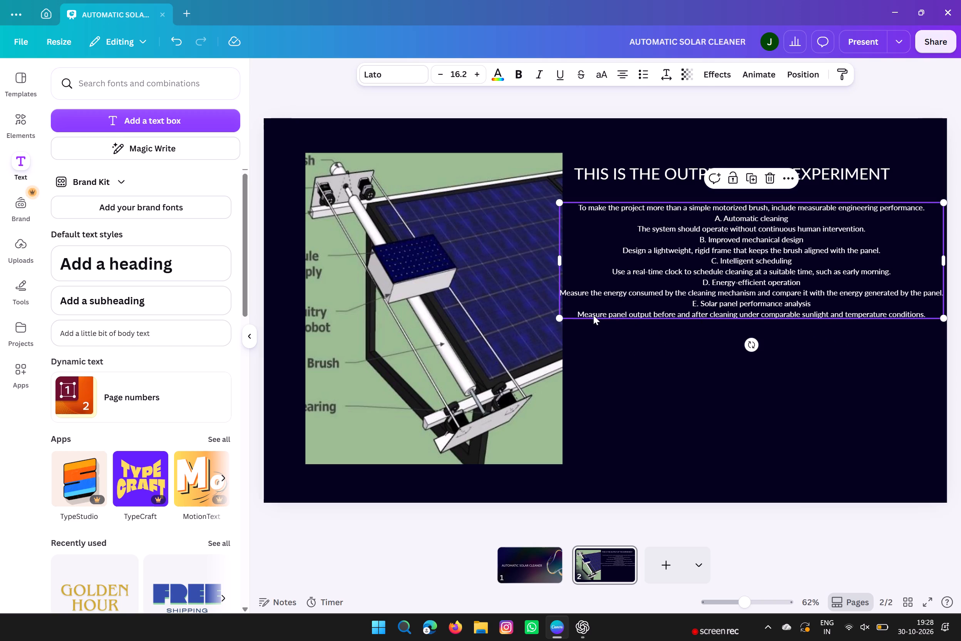
left_click_drag(559, 315, 599, 295)
left_click_drag(747, 282, 732, 336)
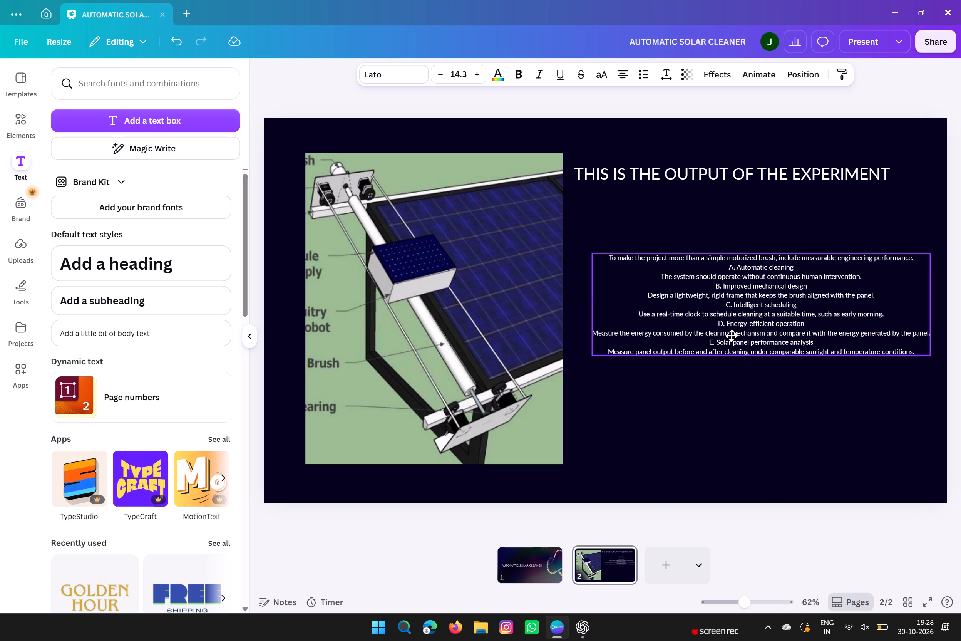
left_click_drag(732, 336, 725, 334)
left_click(730, 257)
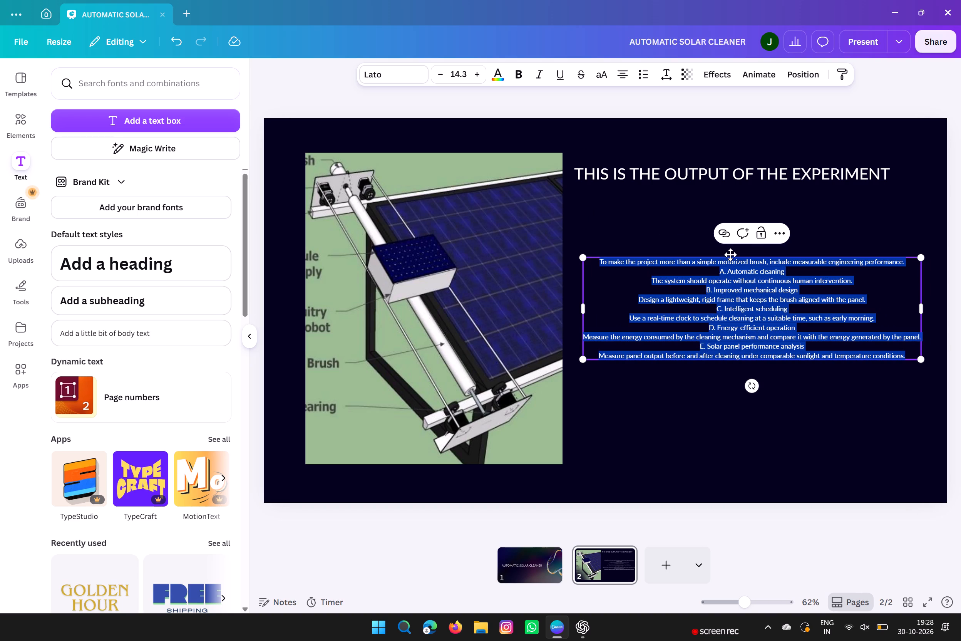
left_click(668, 248)
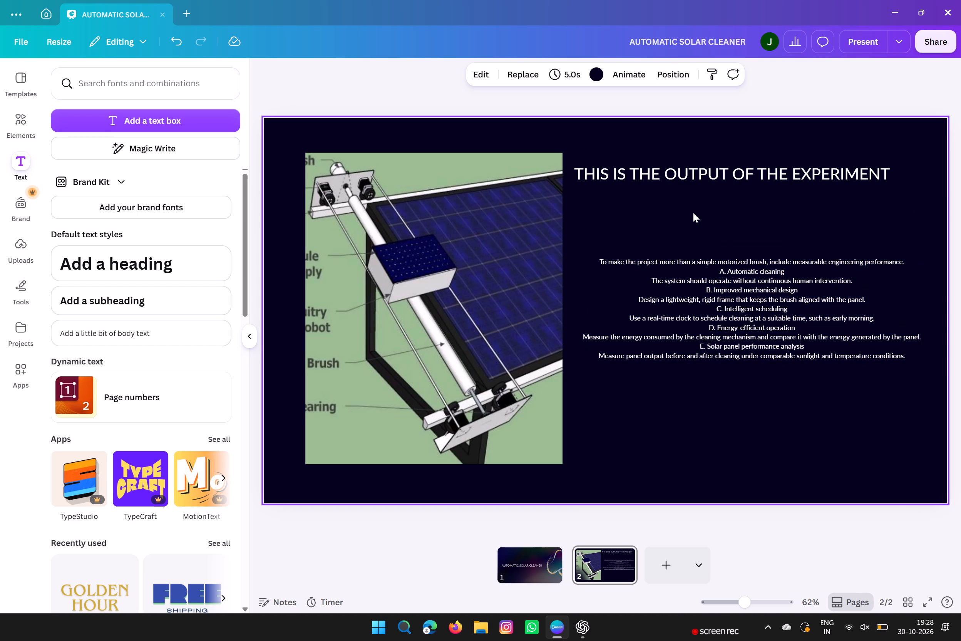
Move the heading "THIS IS THE OUTPUT OF THE EXPERIMENT" slightly lower and centre it above the text block.
left_click(693, 213)
left_click_drag(677, 177, 699, 195)
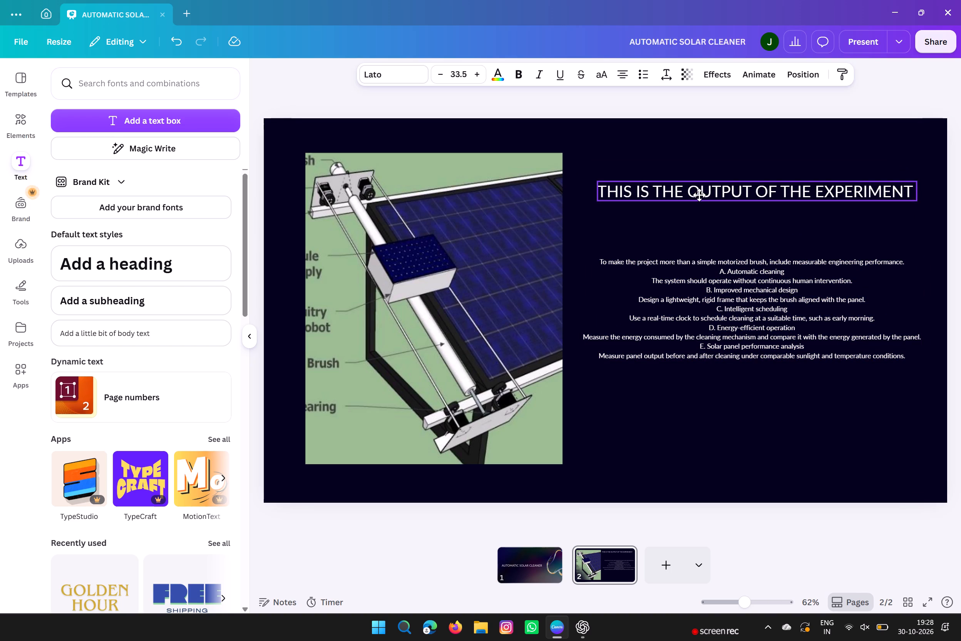
left_click_drag(699, 195, 698, 195)
left_click(698, 195)
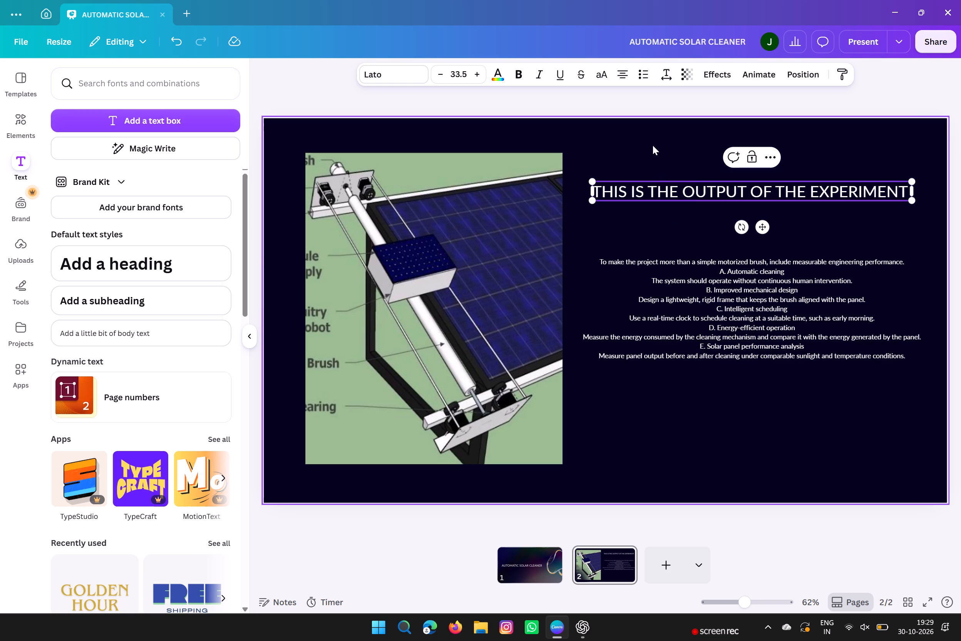
left_click(653, 145)
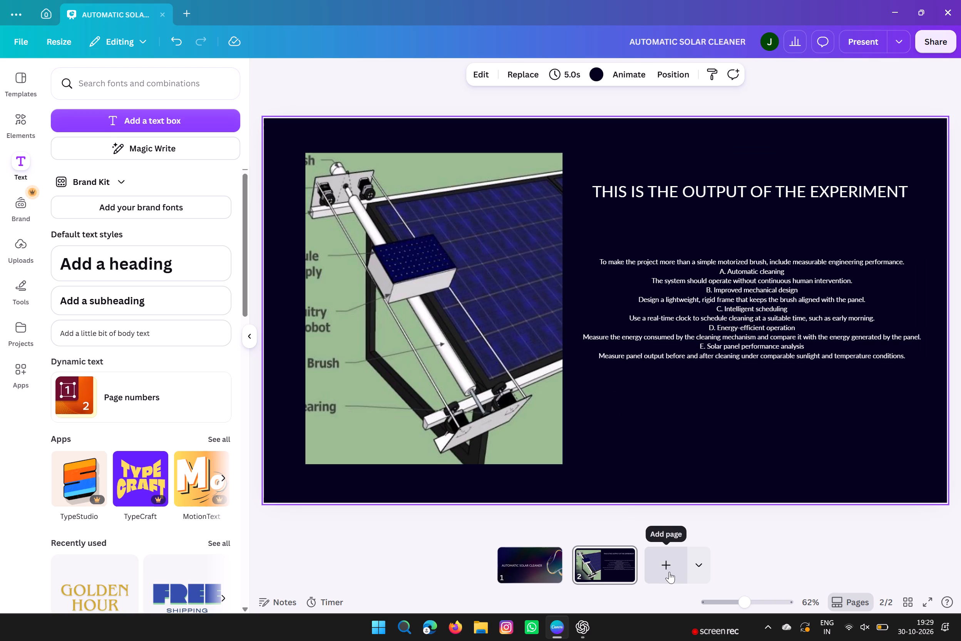
Add a blank third page after page 2.
left_click(669, 572)
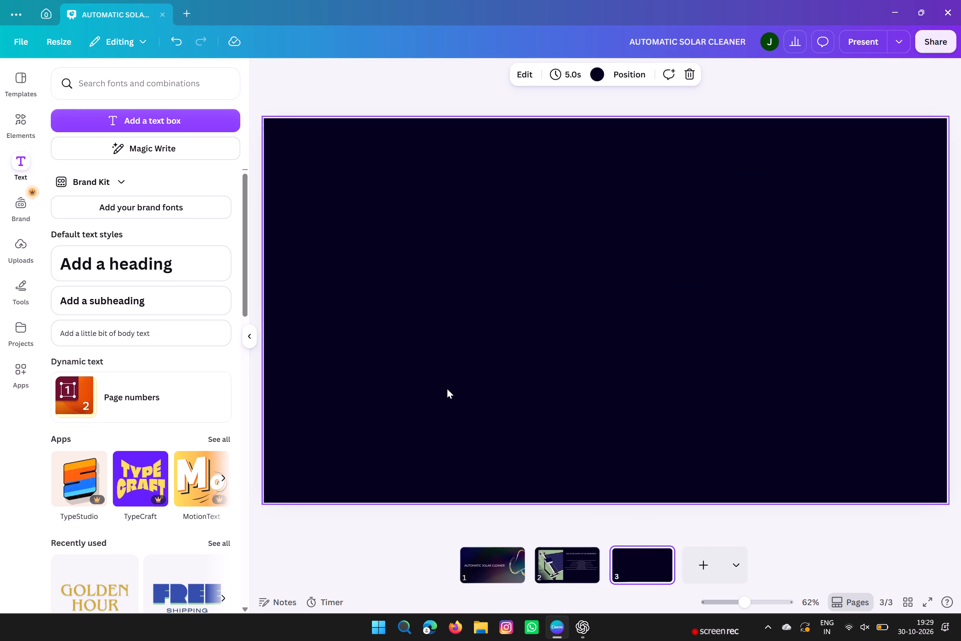
left_click(409, 292)
Add the heading "PARTS REQUIRED FOR THE PROJECT" to page 3 and place it at the top centre.
left_click(166, 122)
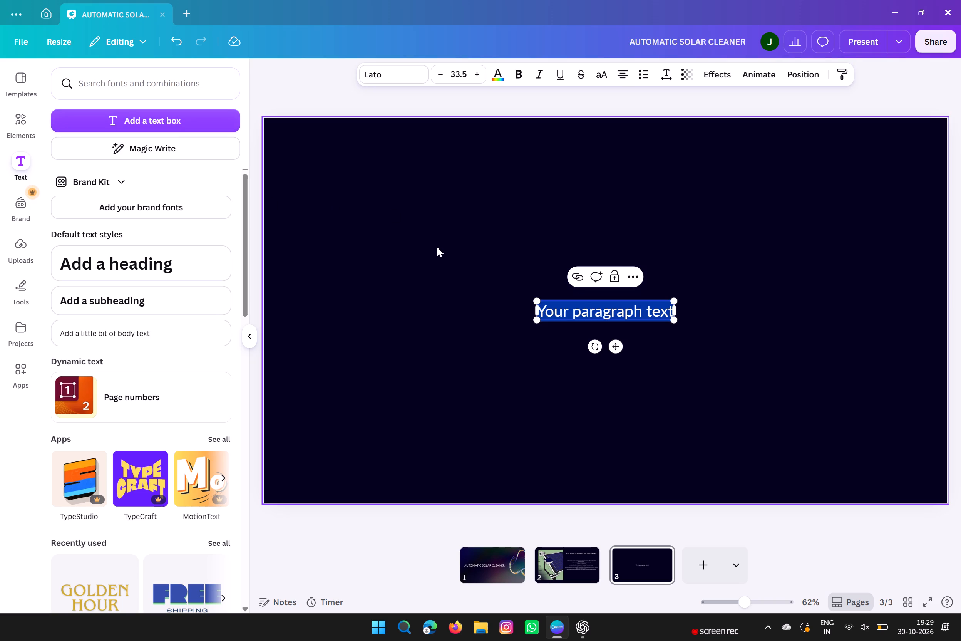
type("PART")
type("S REQUIRED FOR THE PROJECT")
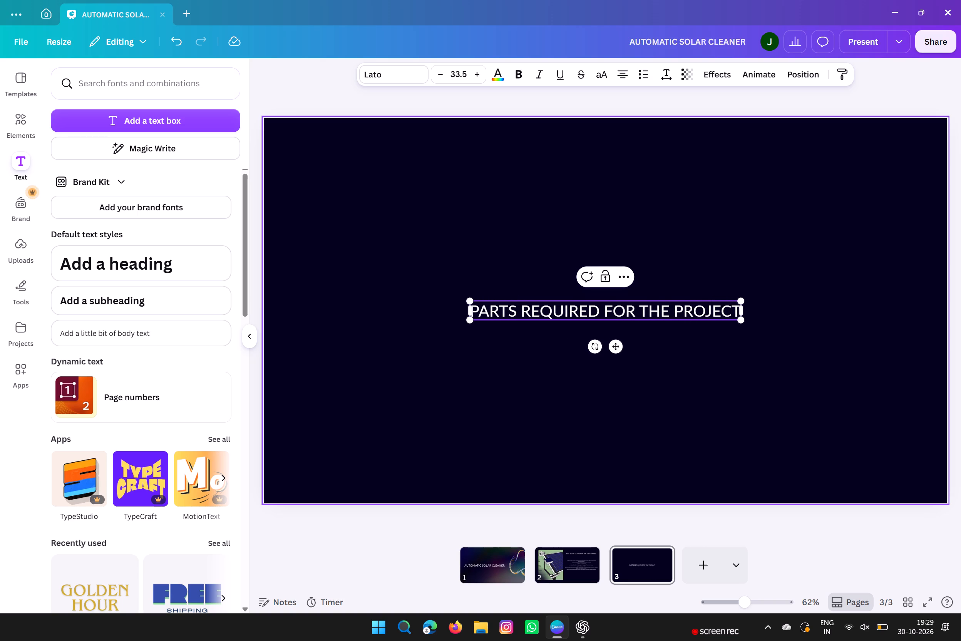
key("Return")
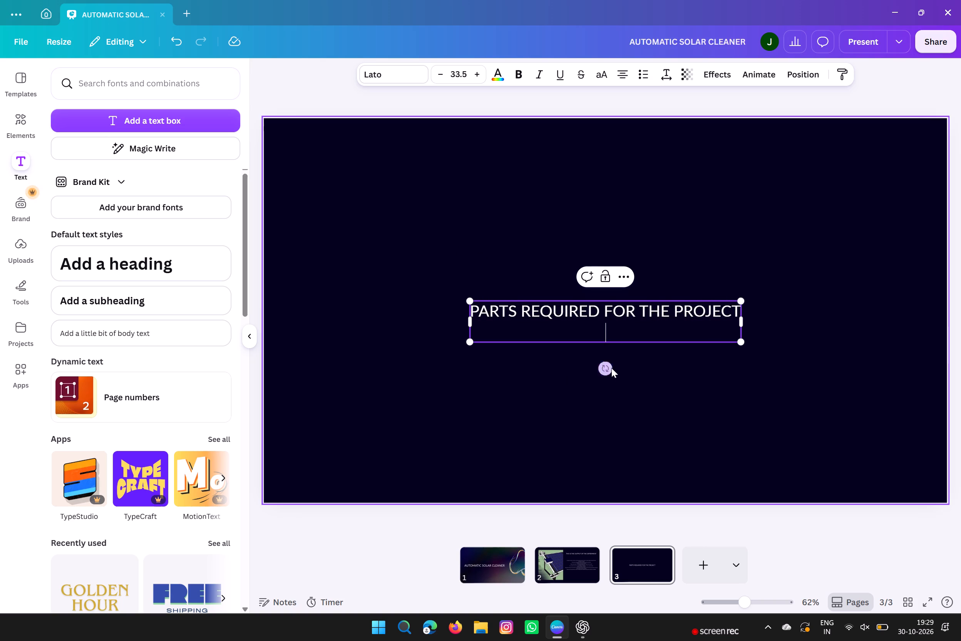
left_click(689, 394)
left_click_drag(621, 324, 620, 324)
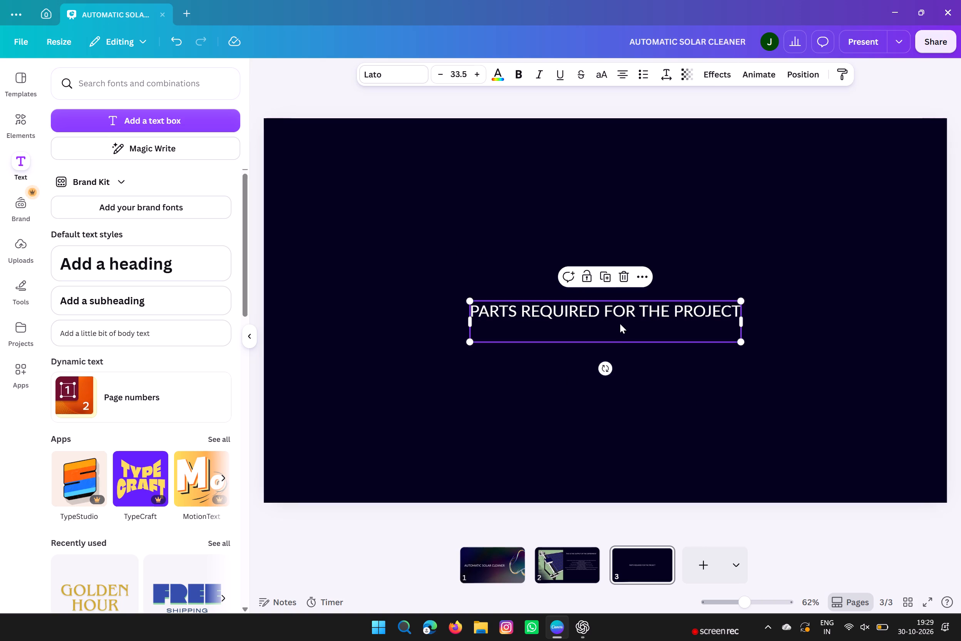
left_click_drag(620, 324, 617, 167)
left_click(662, 292)
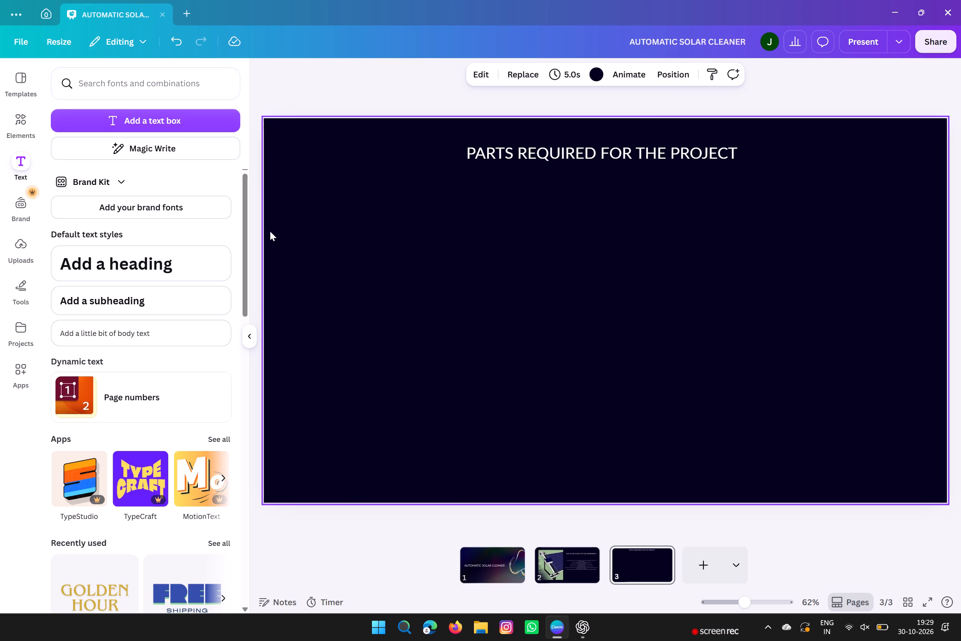
Add a new text box to page 3 and start a numbered list in it with "1.".
left_click(164, 118)
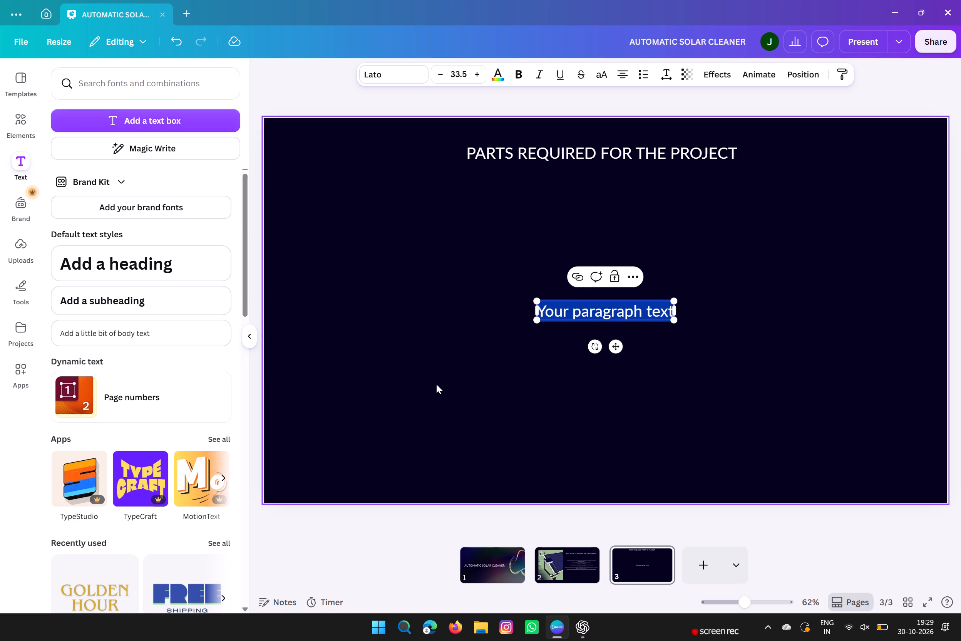
key("BackSpace")
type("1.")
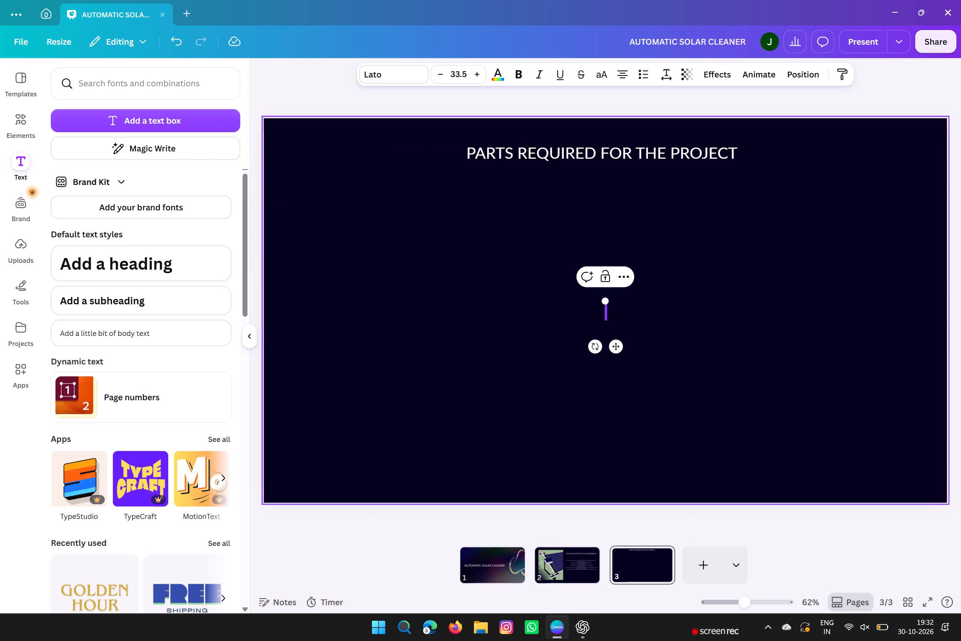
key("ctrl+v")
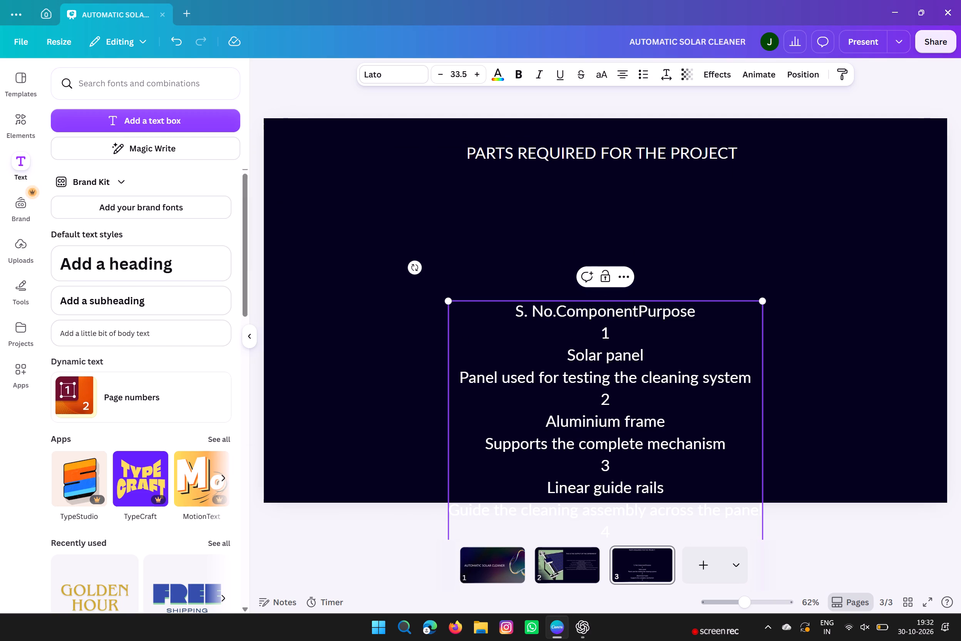
Scale the pasted components text down to font size 28.1 and place it on the left half of page 3, just below the title.
left_click_drag(761, 299, 728, 324)
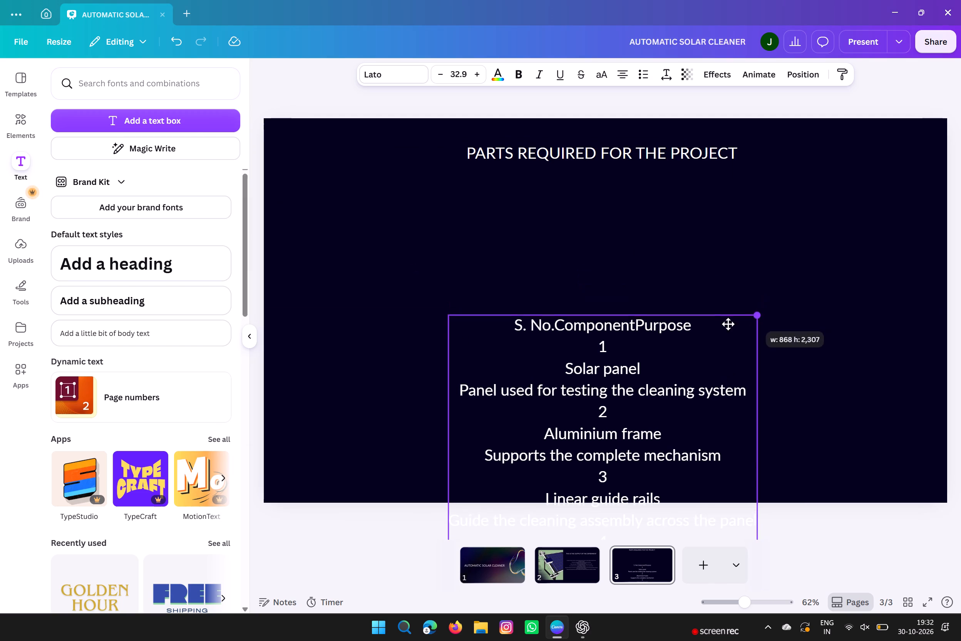
left_click_drag(728, 324, 660, 415)
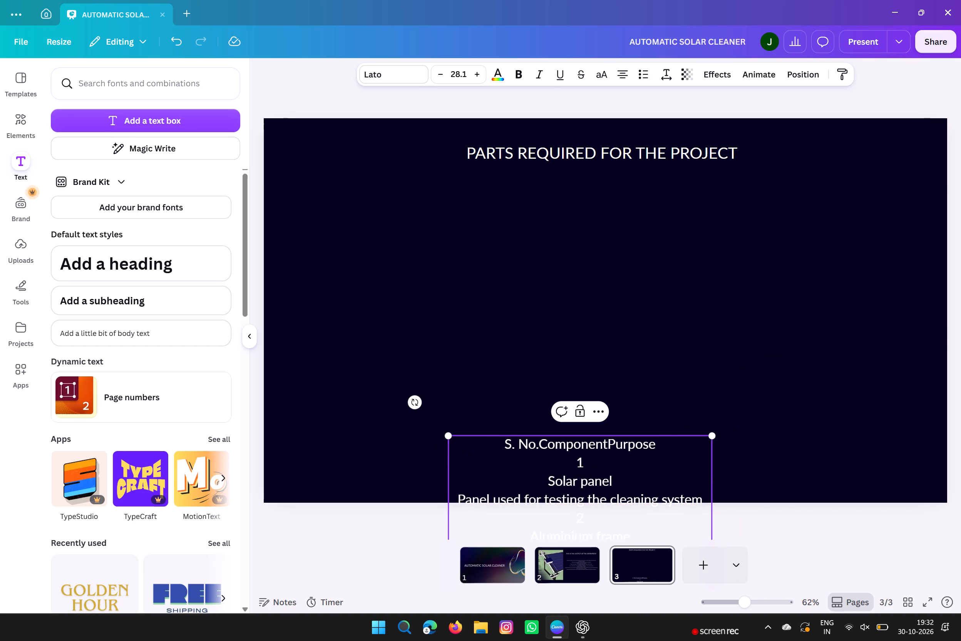
left_click_drag(469, 435, 331, 161)
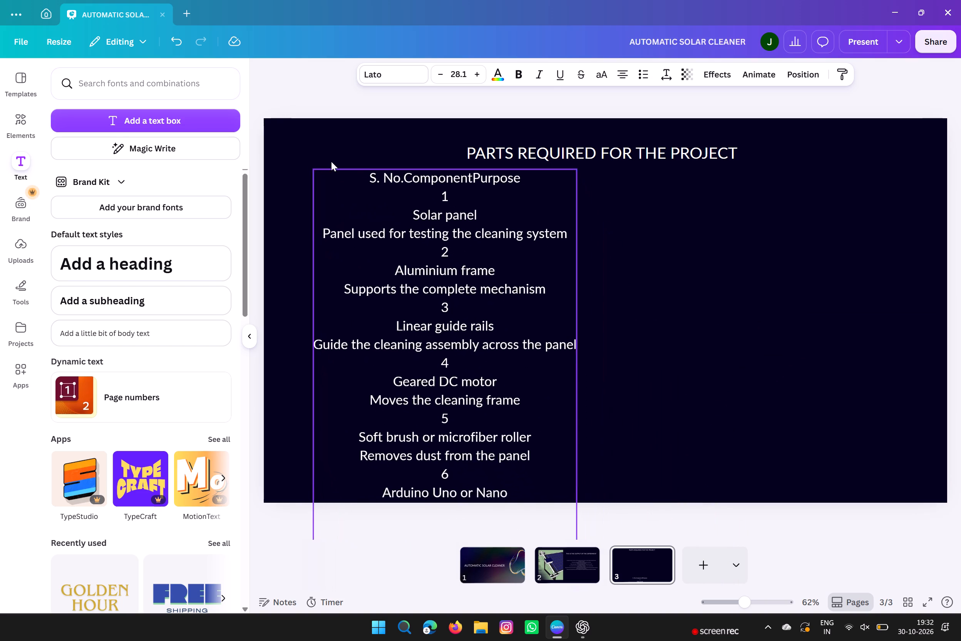
Narrow page 3's components text box to a slim column and reduce its font size to 12.1.
left_click_drag(331, 161, 313, 114)
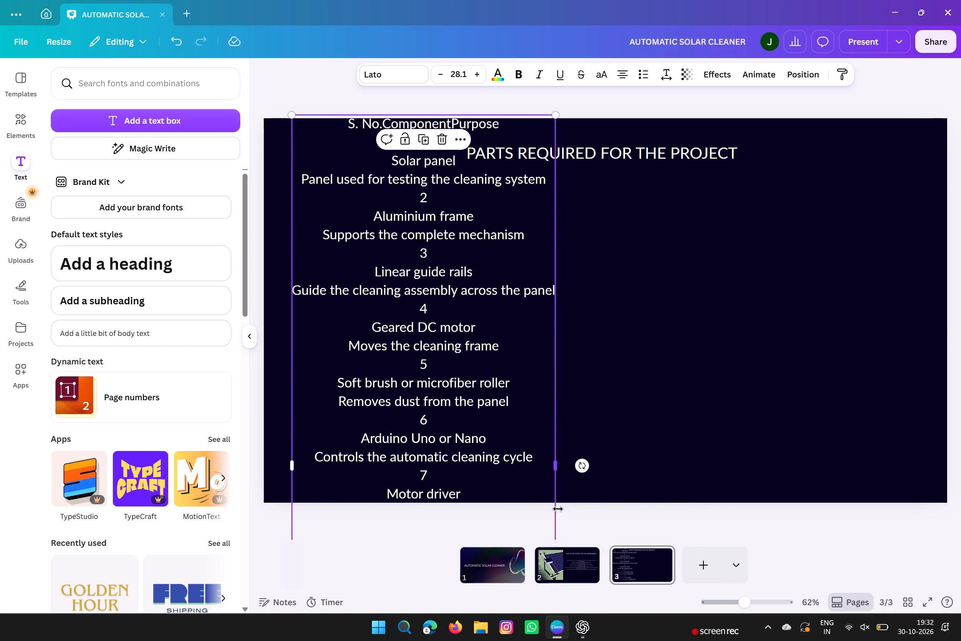
left_click_drag(558, 510, 534, 503)
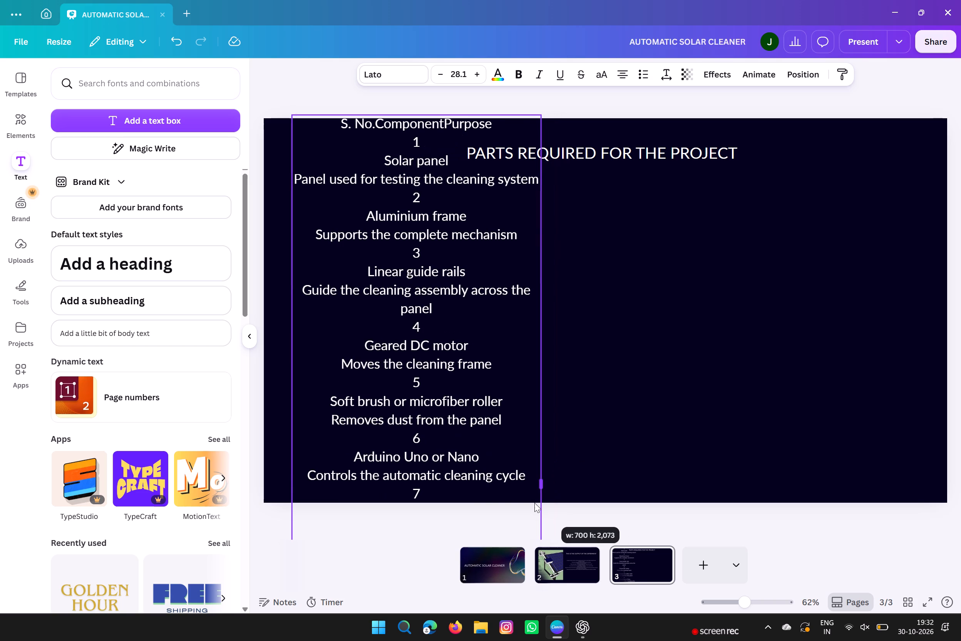
left_click_drag(534, 503, 437, 425)
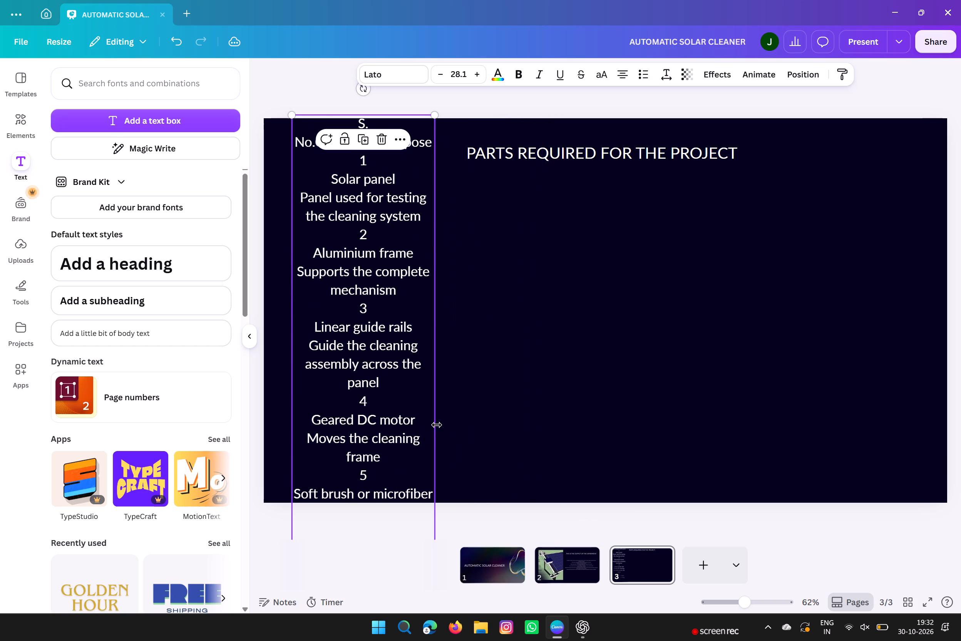
triple_click(438, 72)
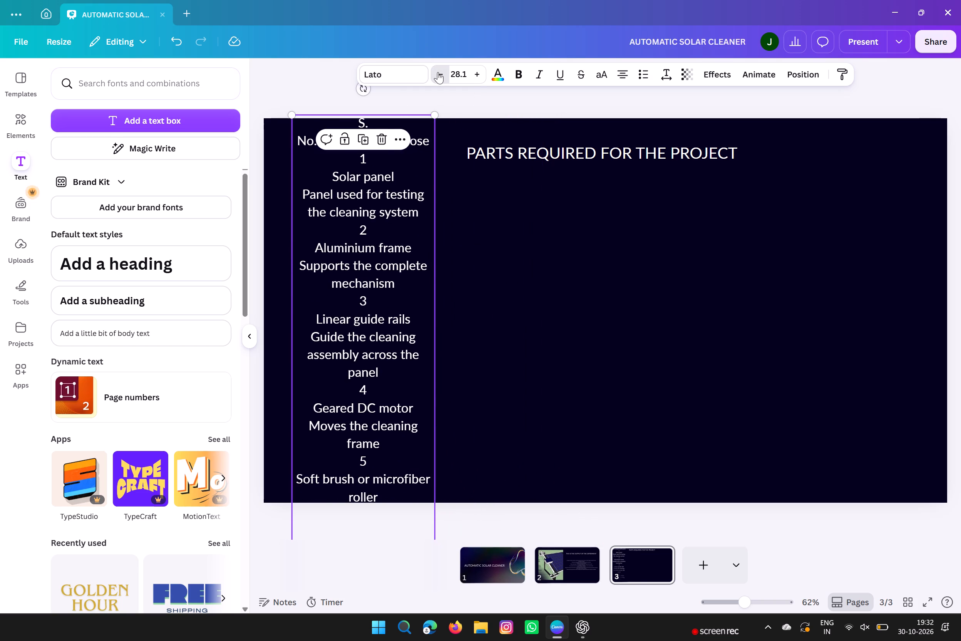
triple_click(438, 72)
triple_click(438, 72)
triple_click(438, 72)
triple_click(438, 72)
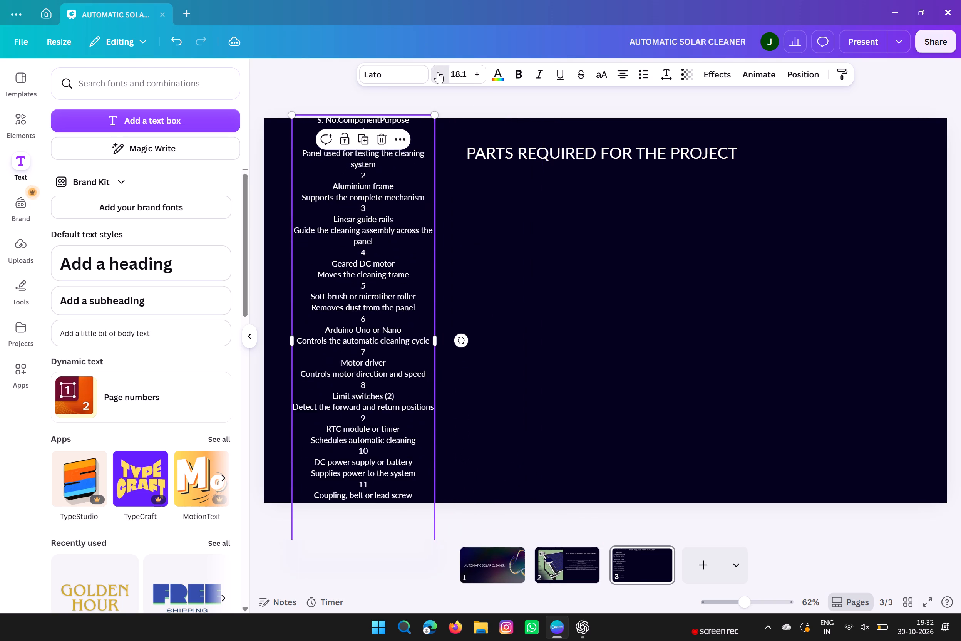
left_click(438, 72)
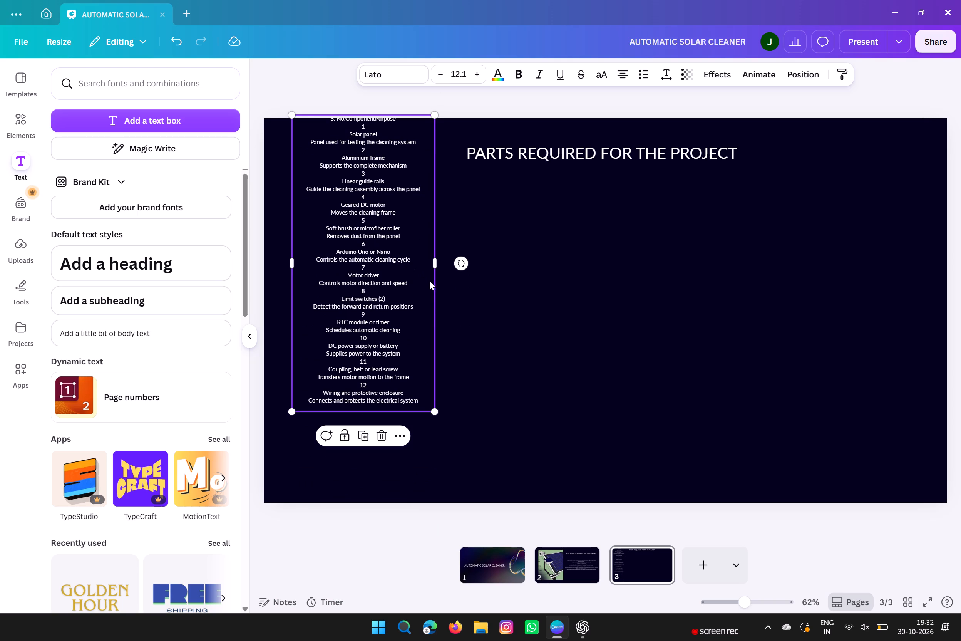
Move the narrowed components list to the left side of page 3, just below the title line.
left_click(533, 342)
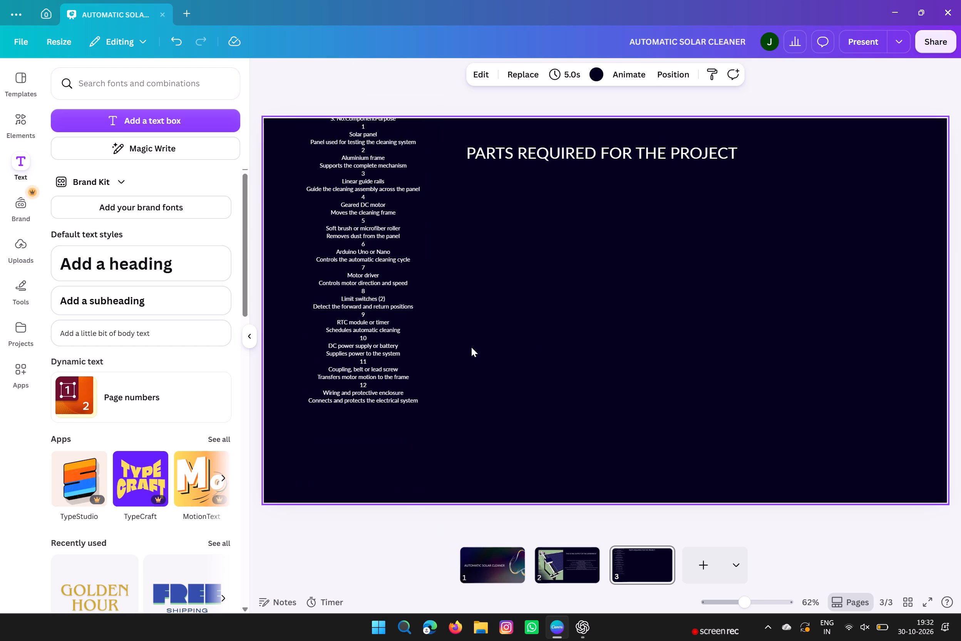
left_click_drag(397, 332, 410, 382)
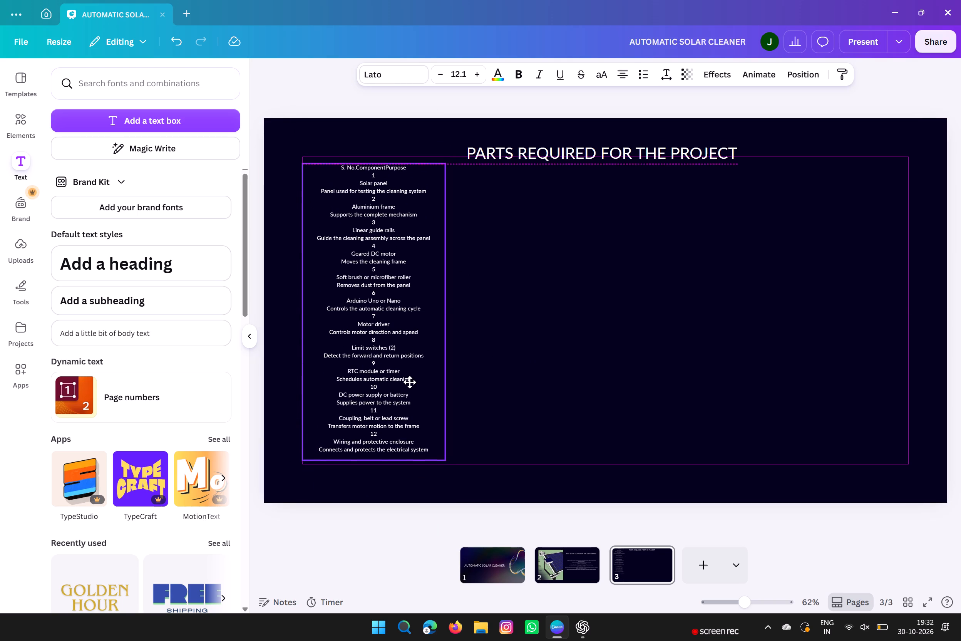
left_click_drag(410, 382, 406, 390)
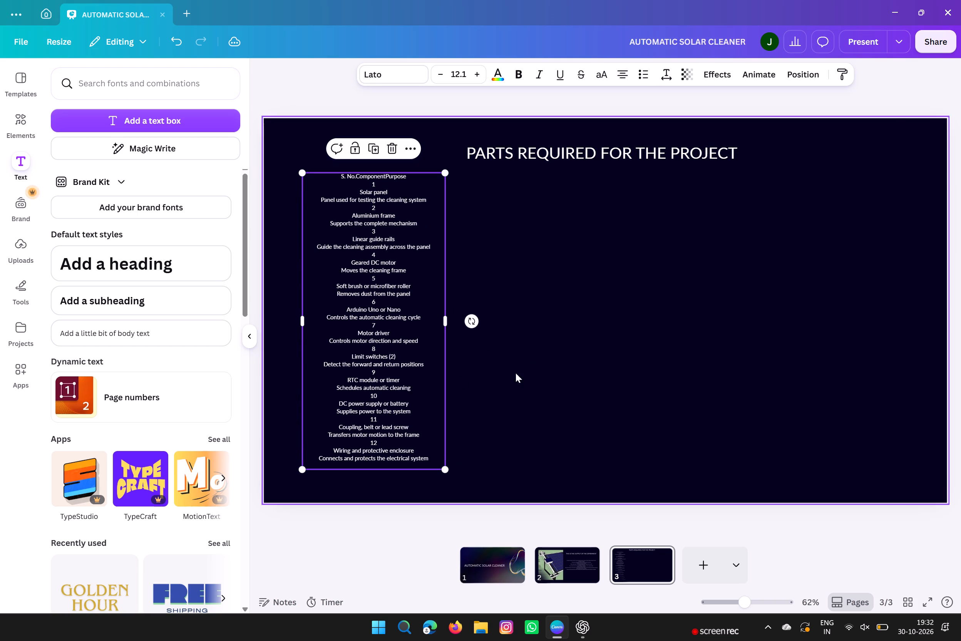
left_click(535, 368)
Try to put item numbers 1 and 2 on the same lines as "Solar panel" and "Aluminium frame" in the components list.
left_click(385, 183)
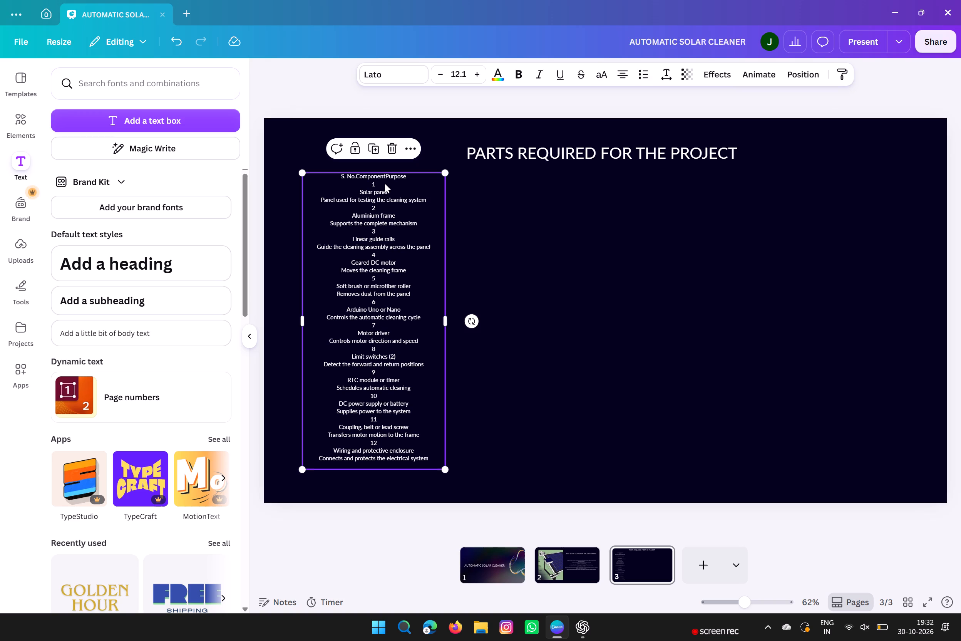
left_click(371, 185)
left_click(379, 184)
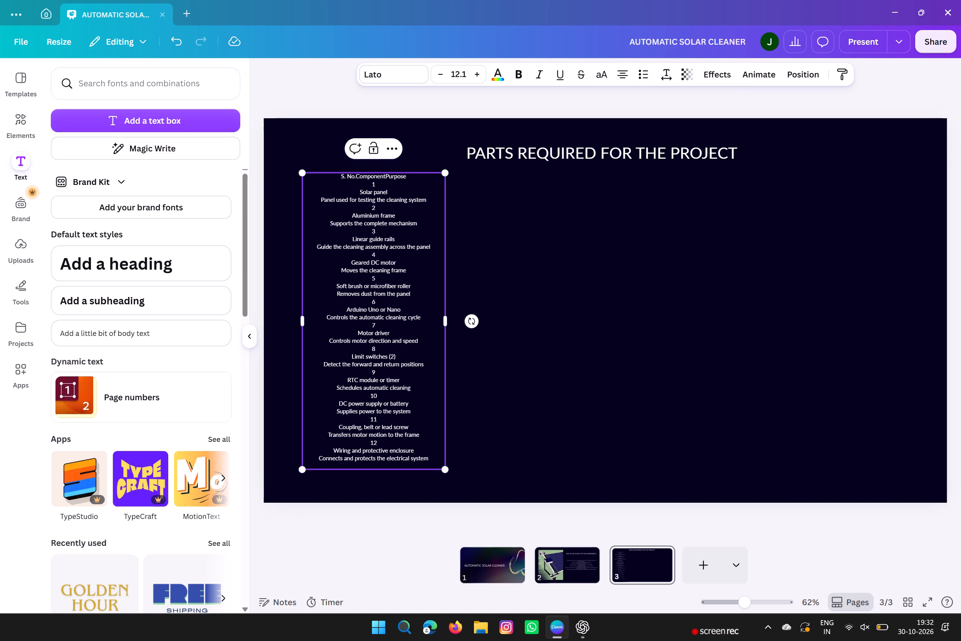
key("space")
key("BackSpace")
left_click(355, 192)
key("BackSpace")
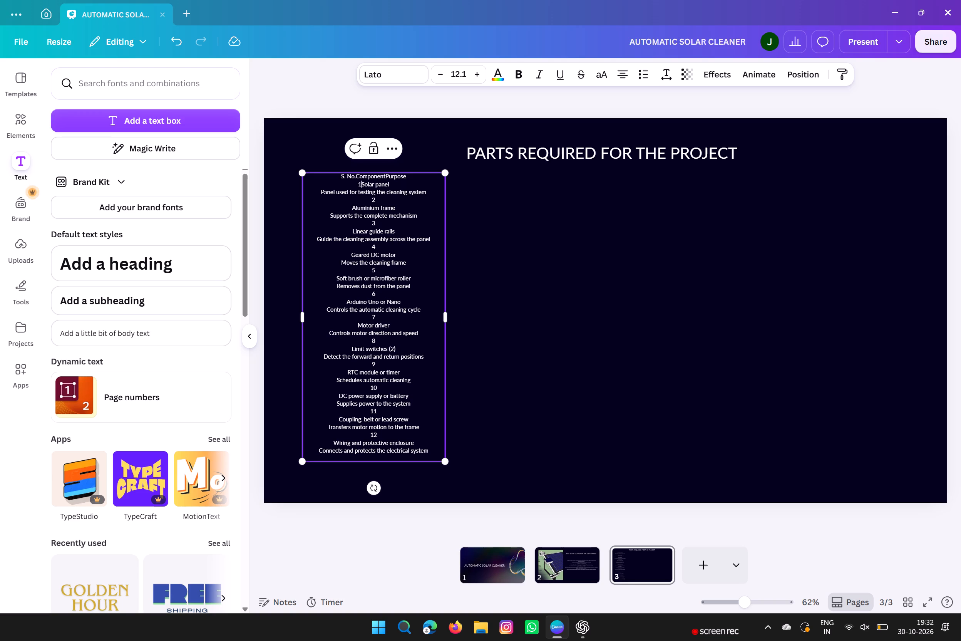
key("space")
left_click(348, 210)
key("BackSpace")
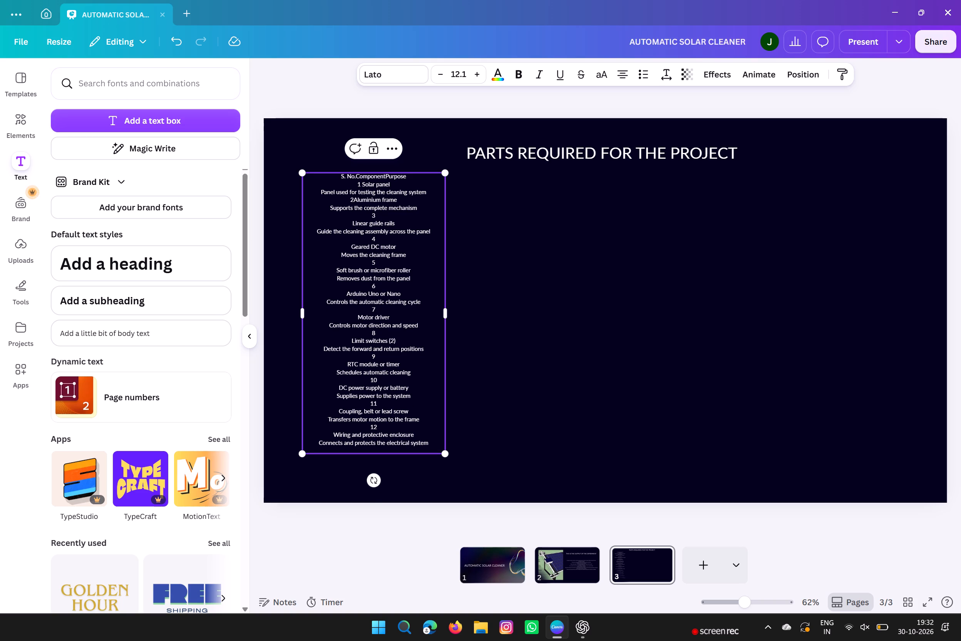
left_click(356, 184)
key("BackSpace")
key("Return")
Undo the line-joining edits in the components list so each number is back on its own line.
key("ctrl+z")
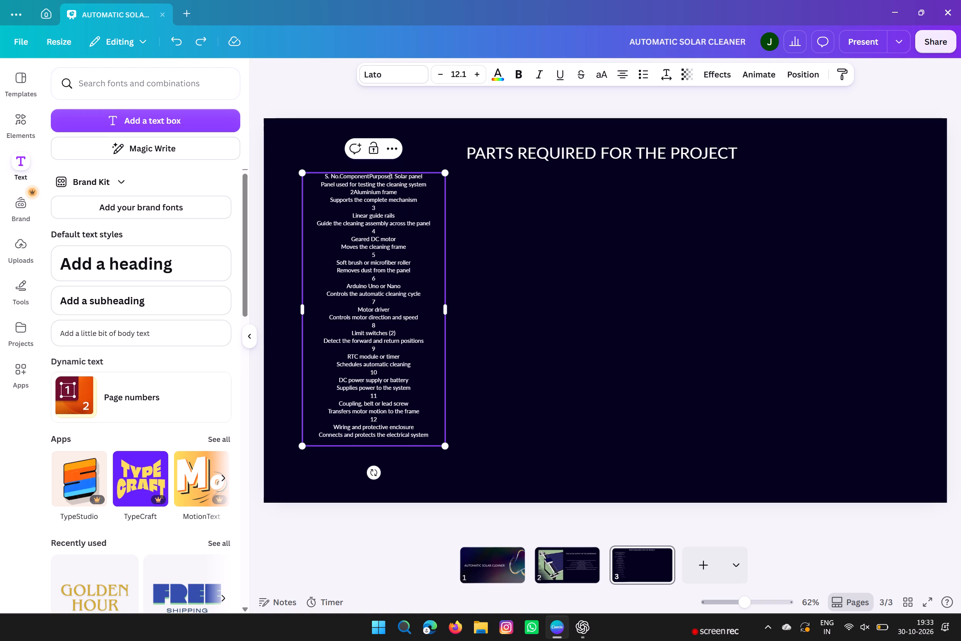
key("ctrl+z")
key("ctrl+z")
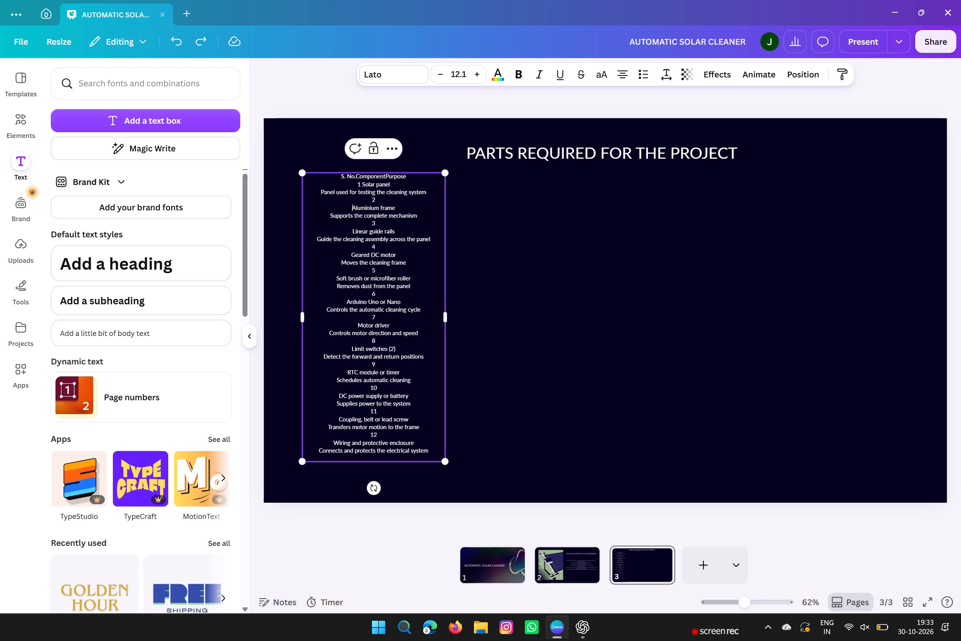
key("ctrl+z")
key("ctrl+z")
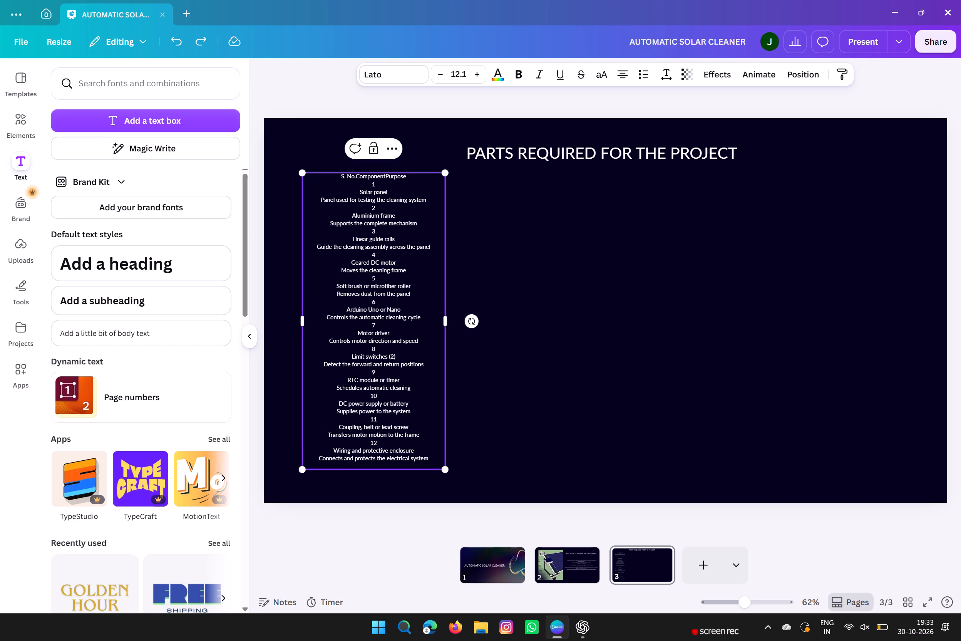
Copy items 7 to 12, from "Motor driver" to "Wiring and protective enclosure", and delete them from the components list.
left_click(599, 314)
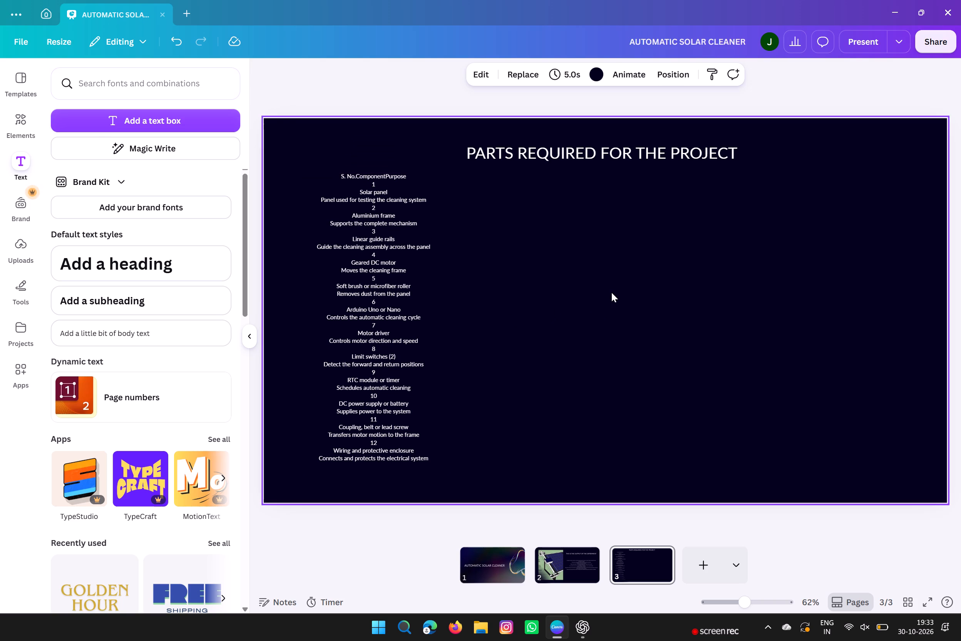
left_click(389, 273)
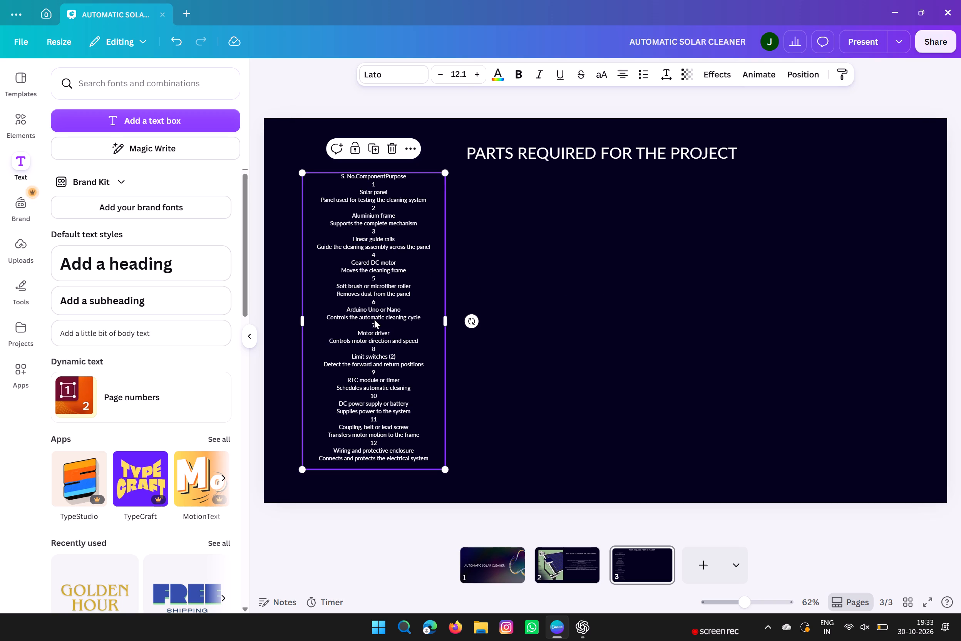
left_click(374, 319)
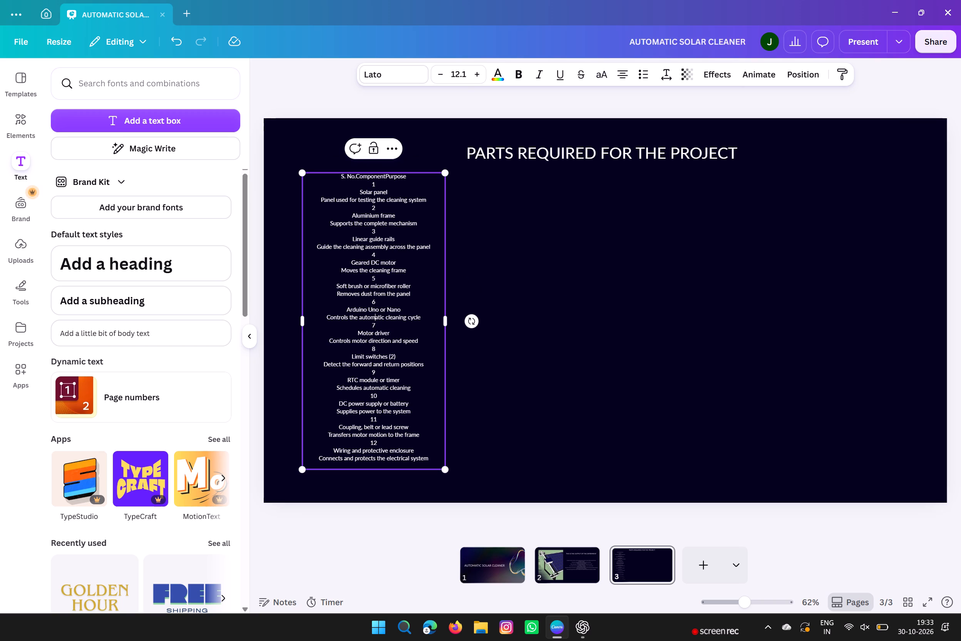
left_click_drag(369, 324, 403, 426)
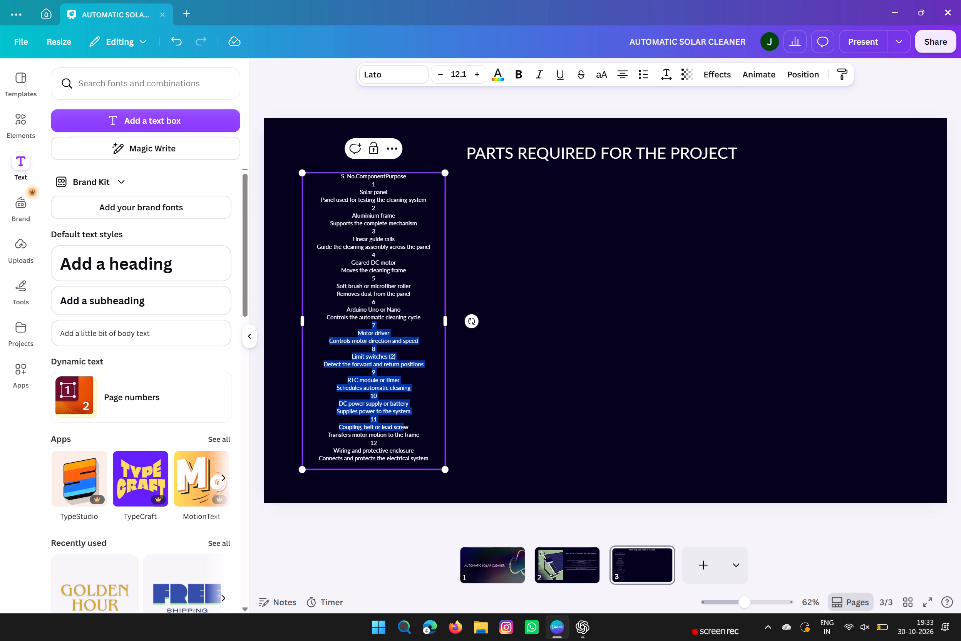
left_click_drag(403, 426, 420, 461)
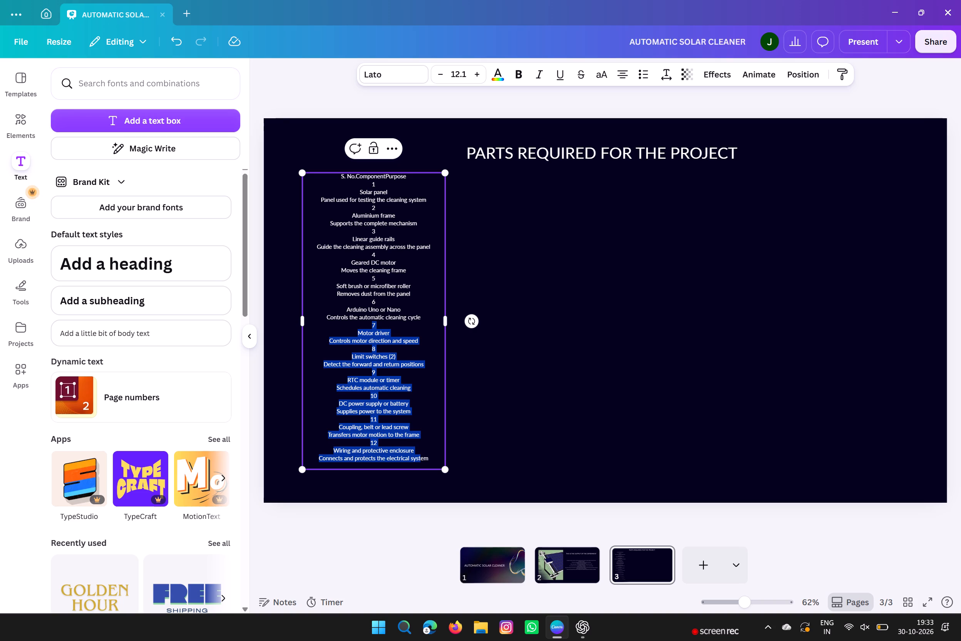
left_click_drag(420, 461, 427, 461)
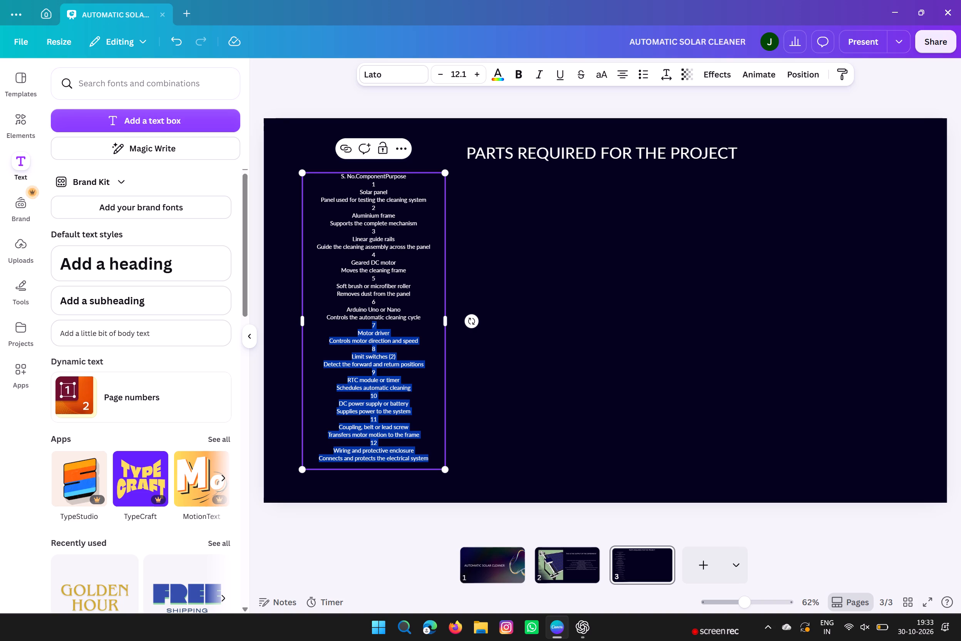
key("ctrl+c")
key("BackSpace")
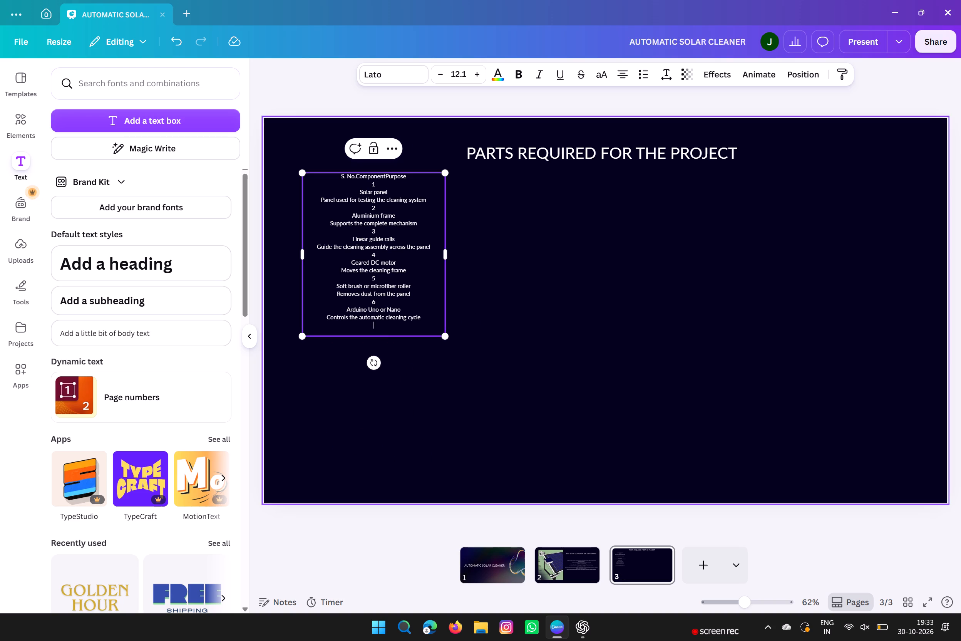
left_click_drag(380, 286, 395, 317)
left_click(514, 298)
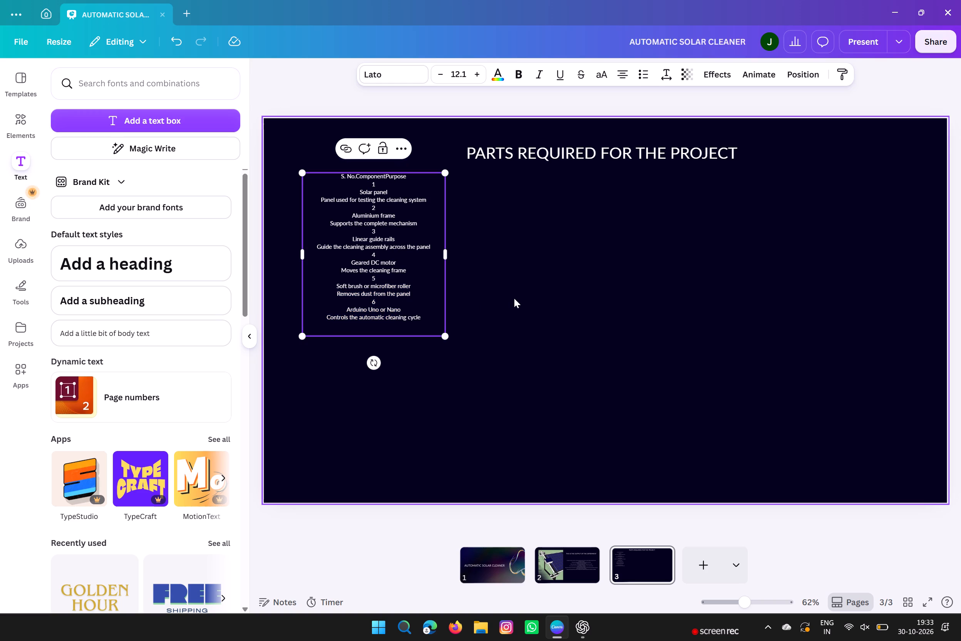
Add a new text box on page 3 and paste the copied items 7 to 12 into it.
left_click(155, 114)
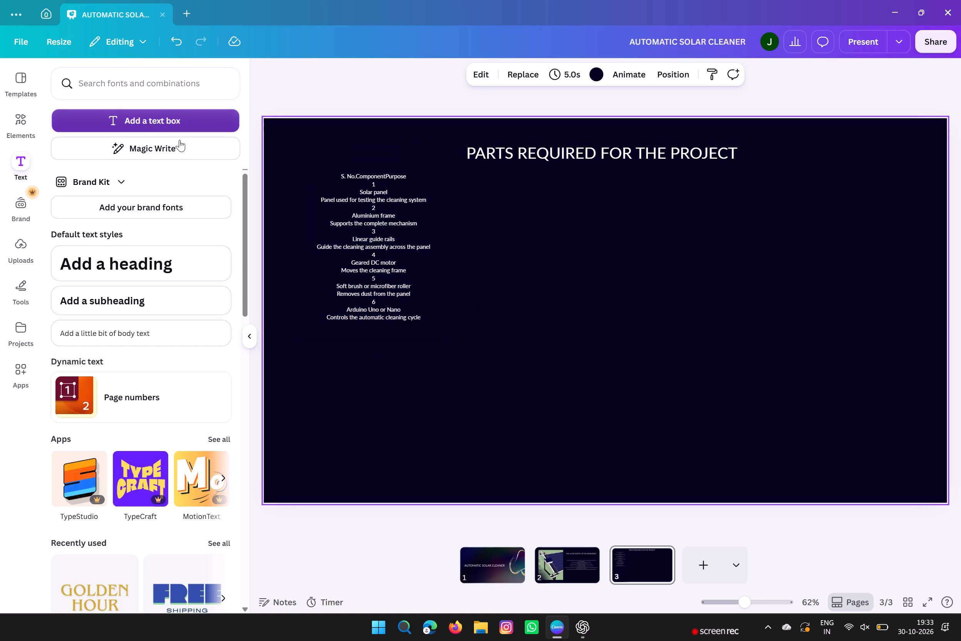
key("ctrl+v")
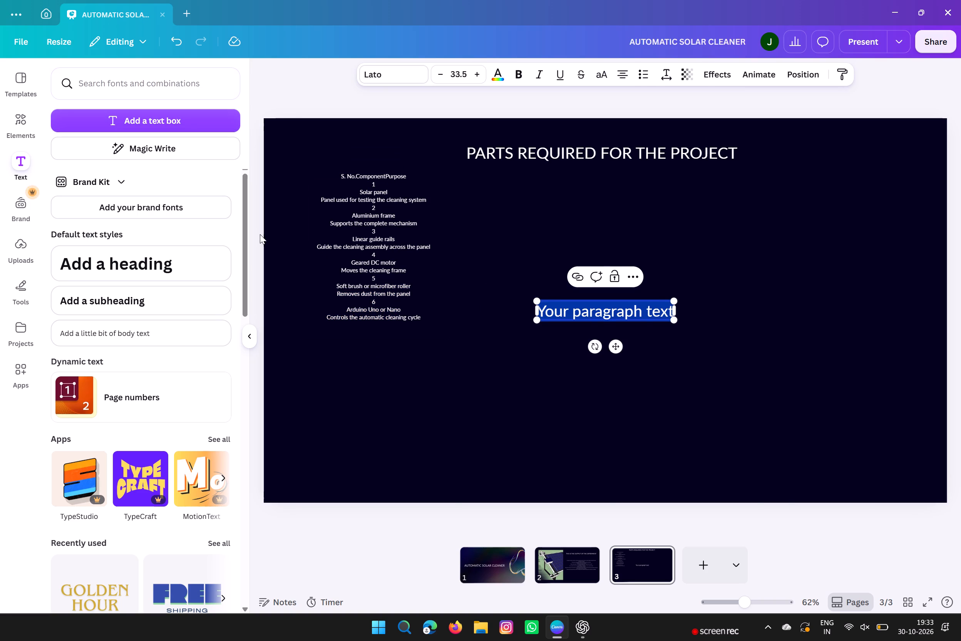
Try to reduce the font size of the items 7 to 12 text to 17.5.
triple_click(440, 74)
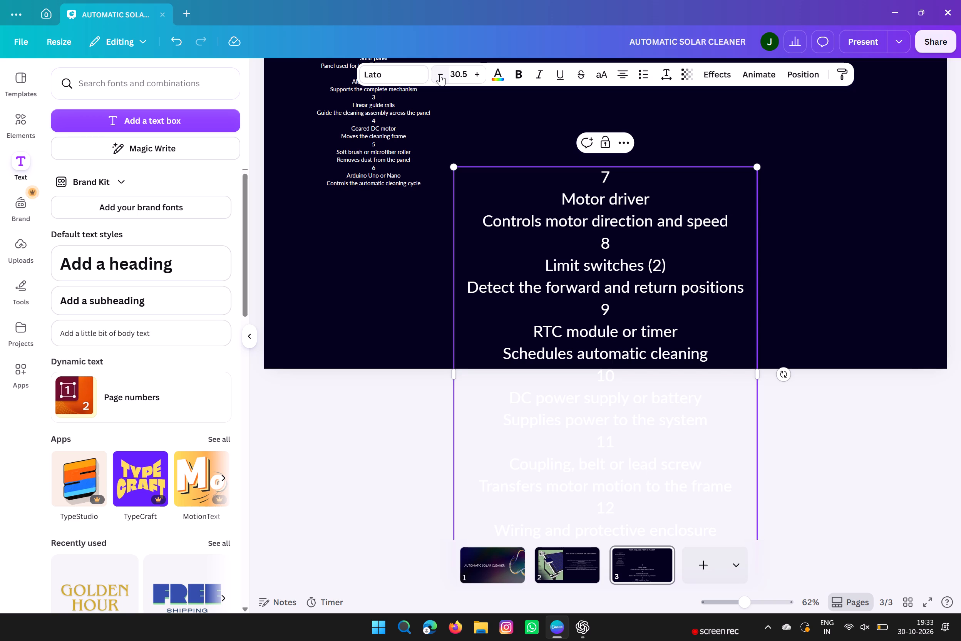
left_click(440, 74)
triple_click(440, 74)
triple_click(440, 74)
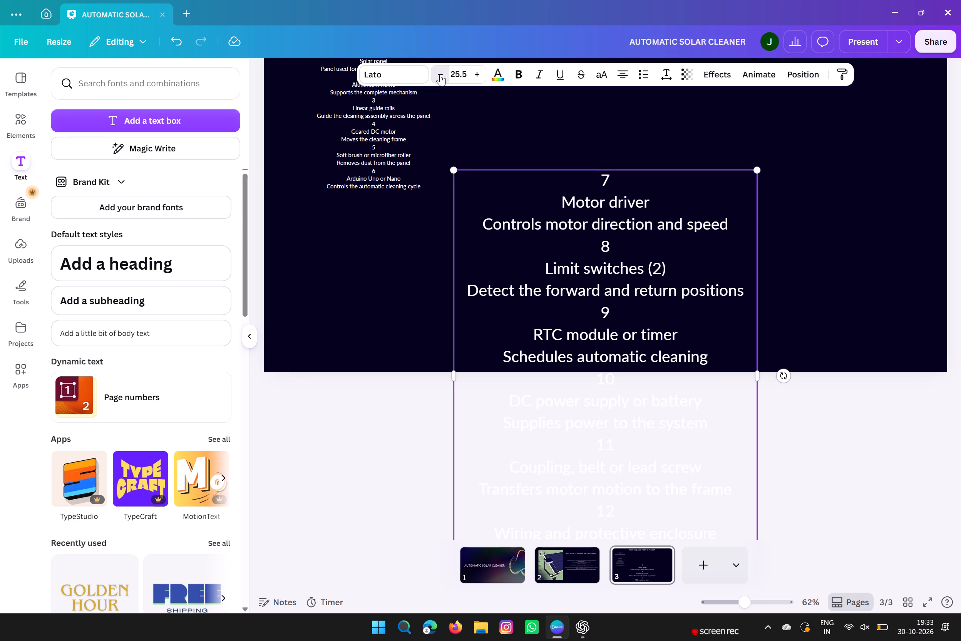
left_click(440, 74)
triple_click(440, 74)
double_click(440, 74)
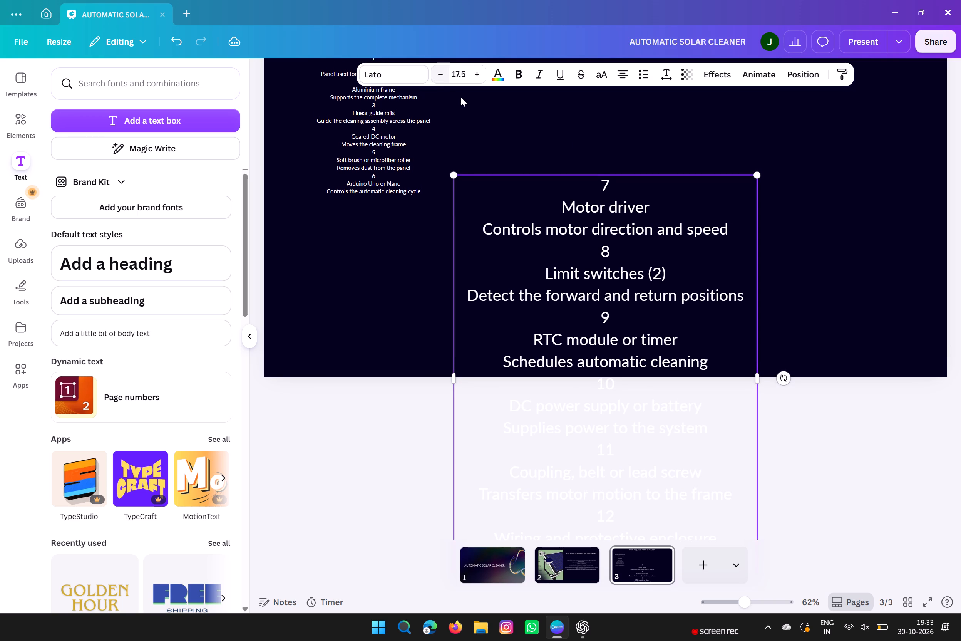
Scale down the items 7 to 12 text box so it fits page 3 and place it in the slide's right half.
left_click_drag(452, 172, 489, 216)
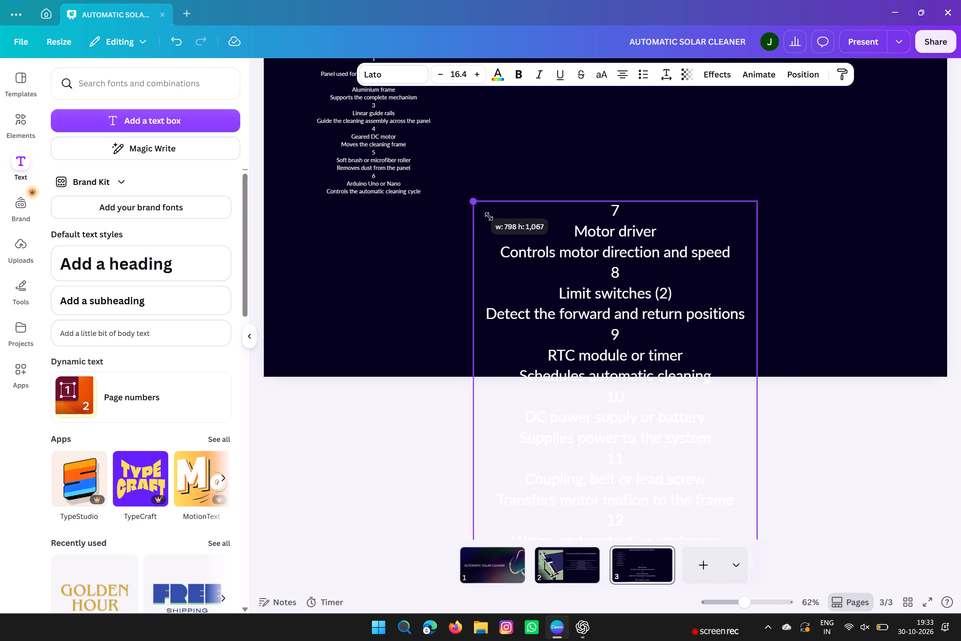
left_click_drag(489, 216, 538, 275)
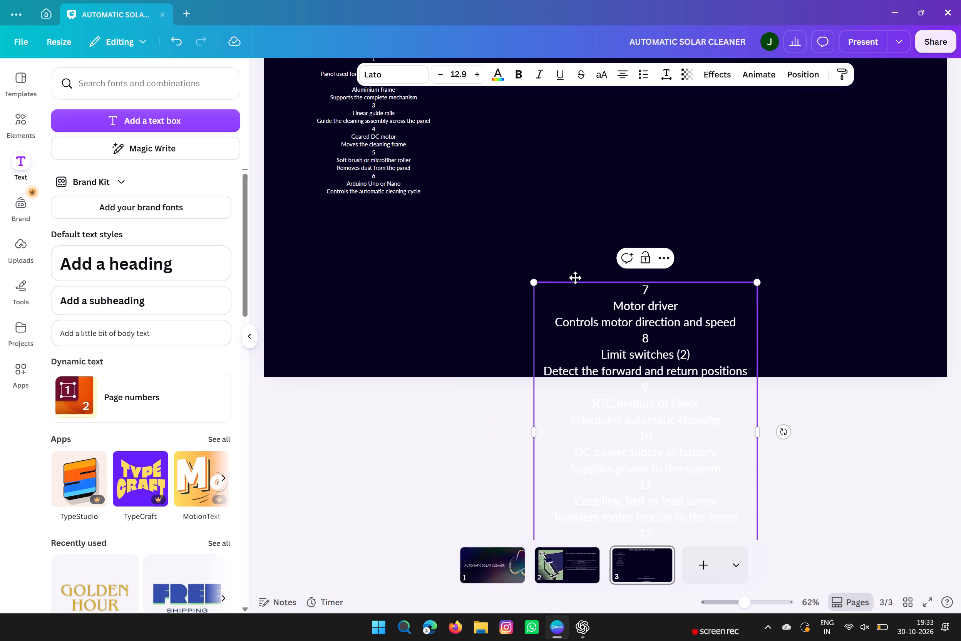
left_click_drag(575, 281, 563, 185)
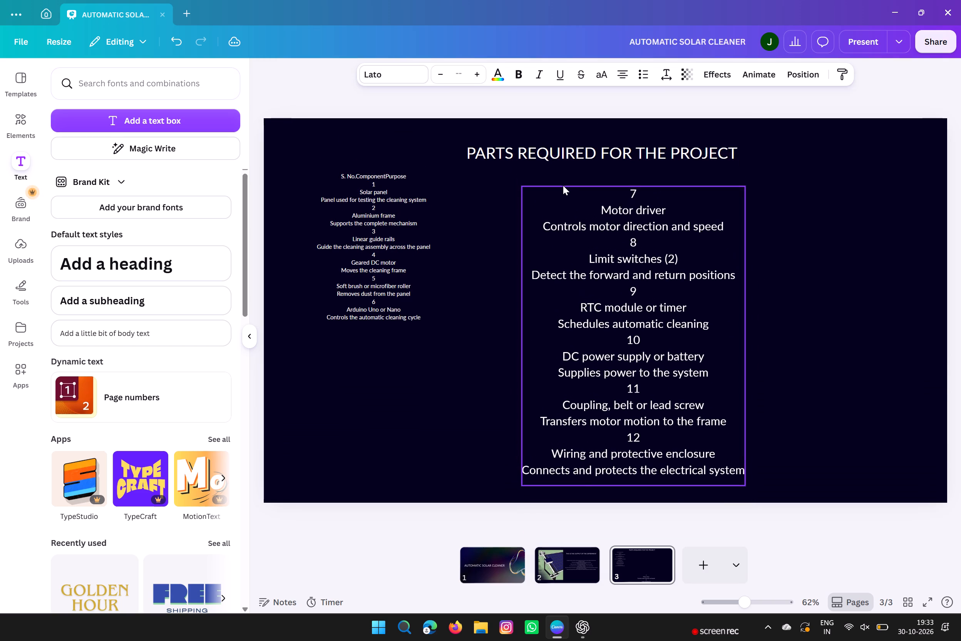
left_click_drag(563, 185, 560, 178)
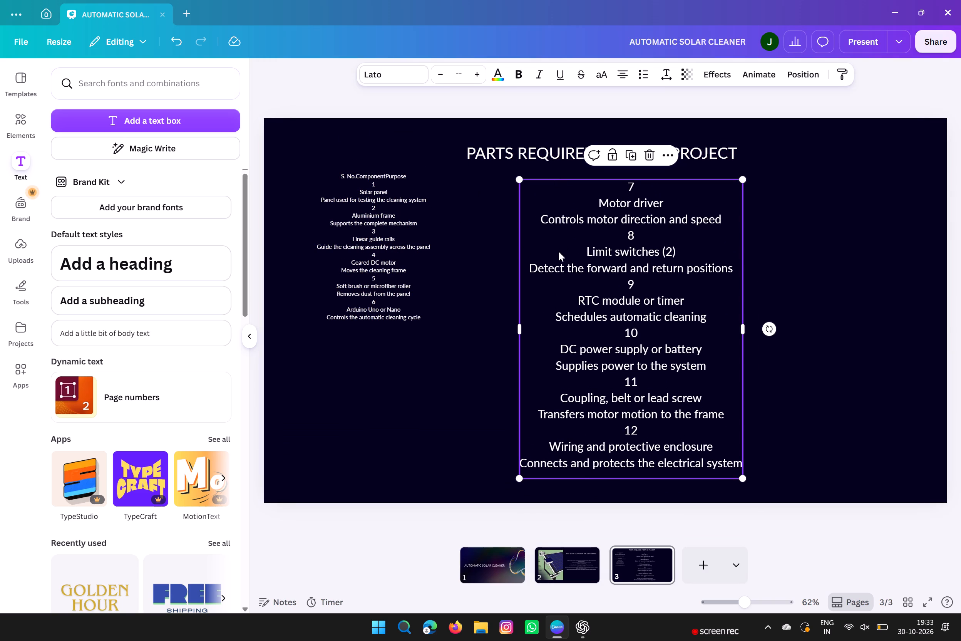
left_click_drag(557, 240, 693, 238)
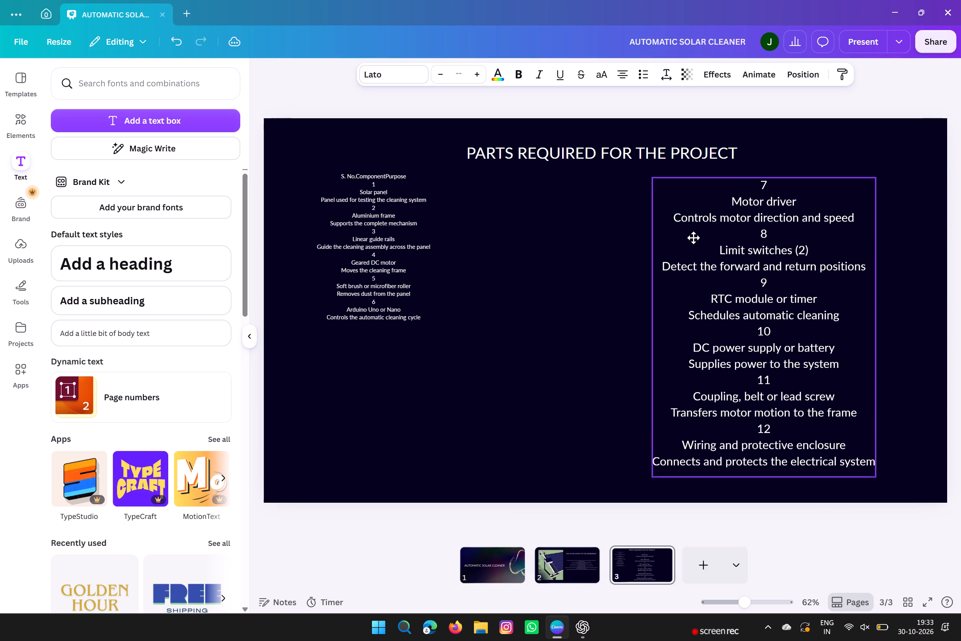
left_click_drag(693, 238, 696, 238)
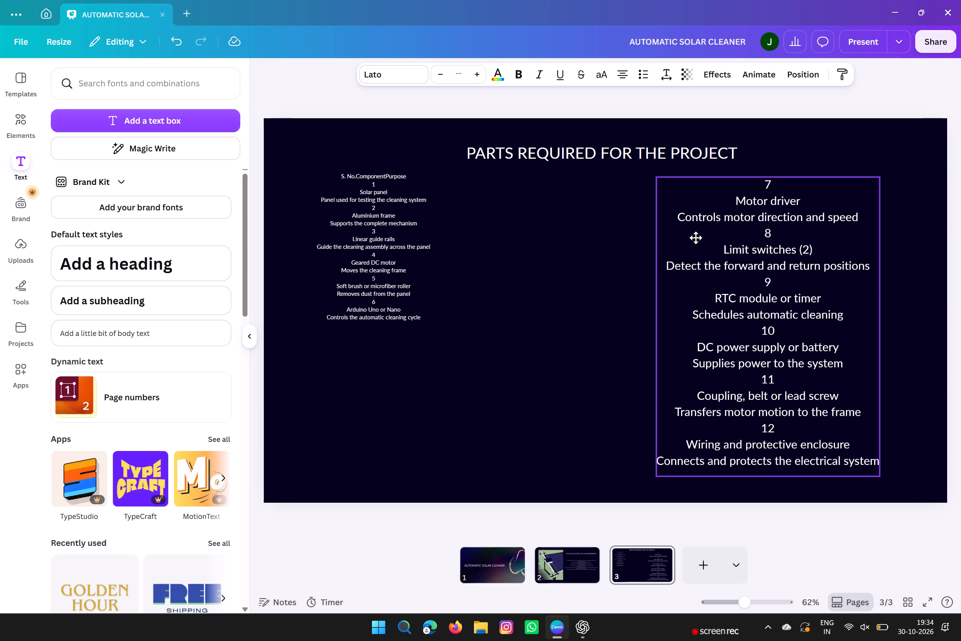
left_click_drag(696, 238, 703, 237)
Enlarge the items 1 to 6 list to font size 22.1 and position it along the slide's left margin below the page title.
left_click(391, 245)
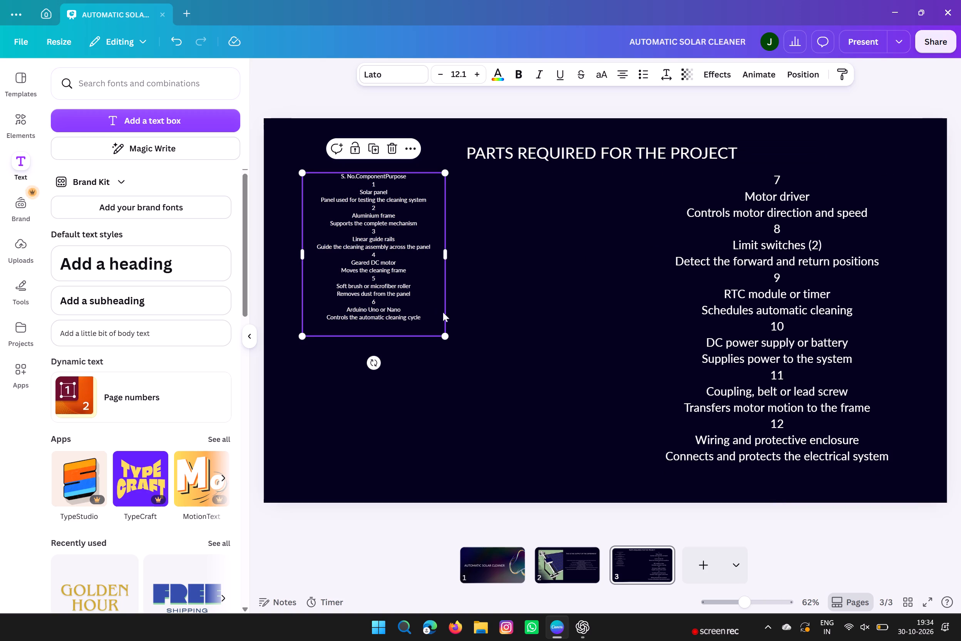
left_click_drag(445, 337, 531, 428)
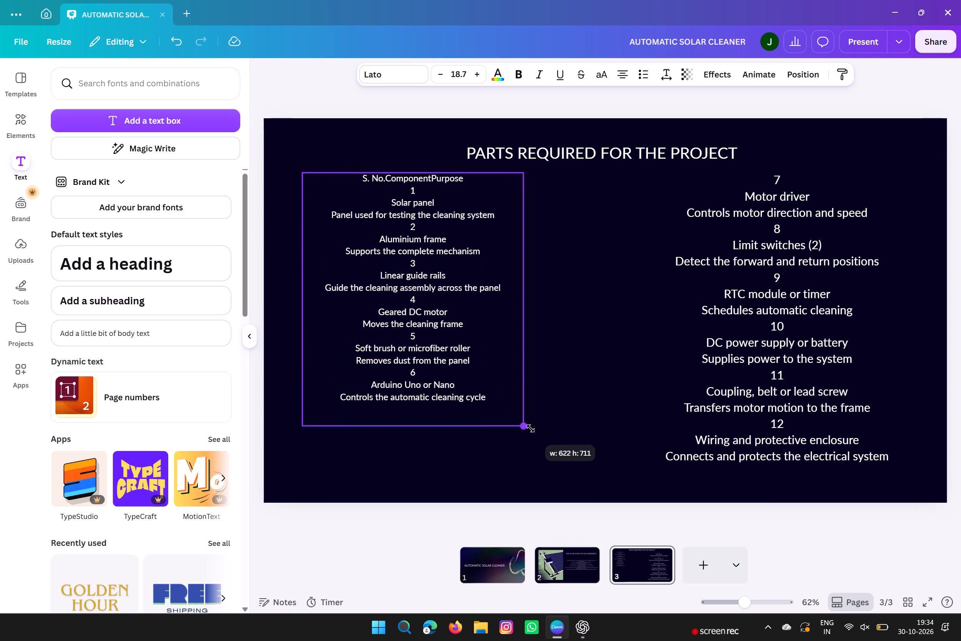
left_click_drag(531, 428, 534, 435)
left_click_drag(448, 315, 450, 329)
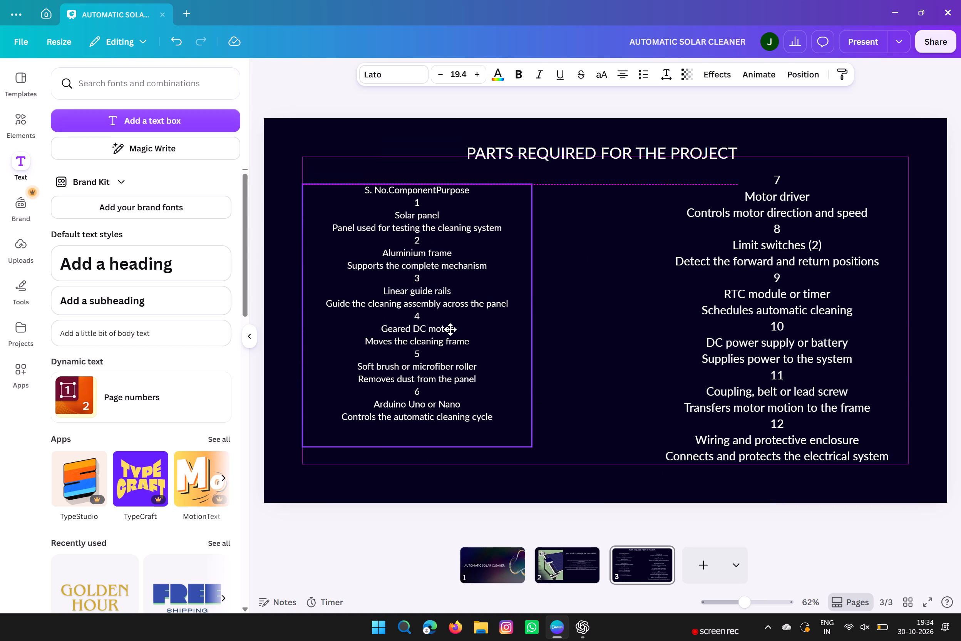
left_click_drag(450, 329, 452, 318)
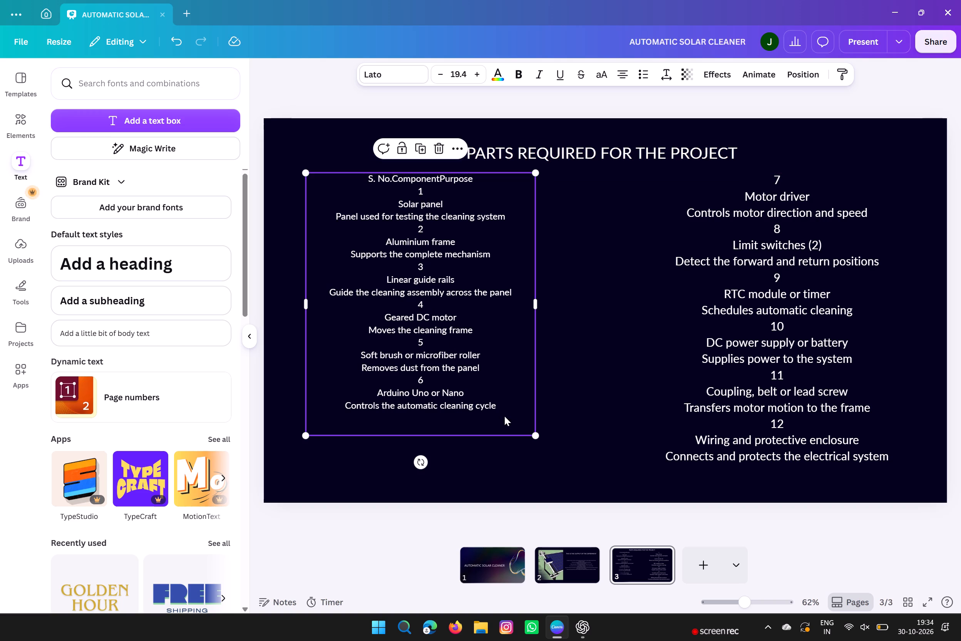
left_click_drag(535, 435, 558, 475)
left_click_drag(485, 379, 479, 380)
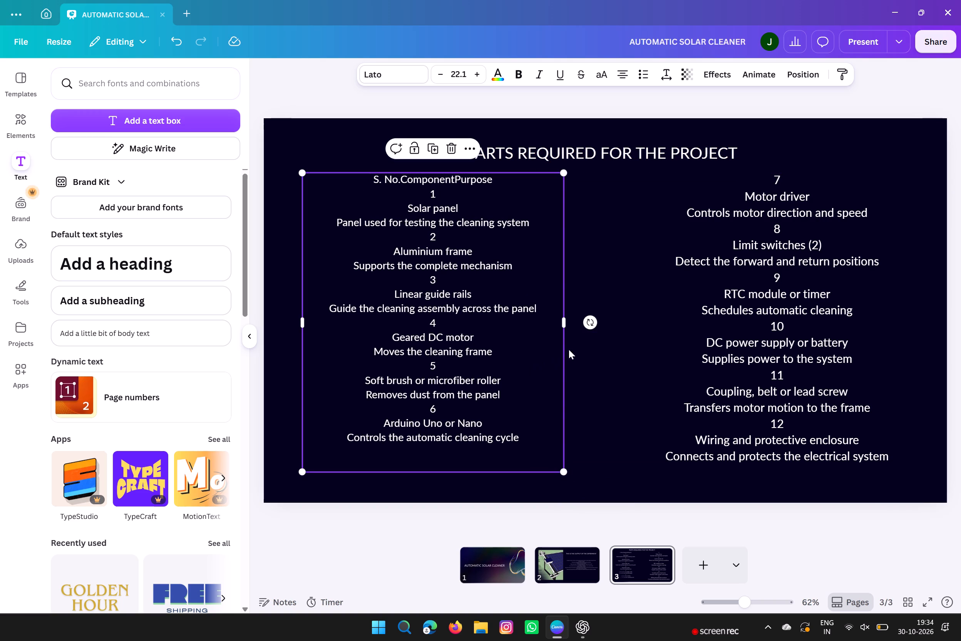
left_click(614, 382)
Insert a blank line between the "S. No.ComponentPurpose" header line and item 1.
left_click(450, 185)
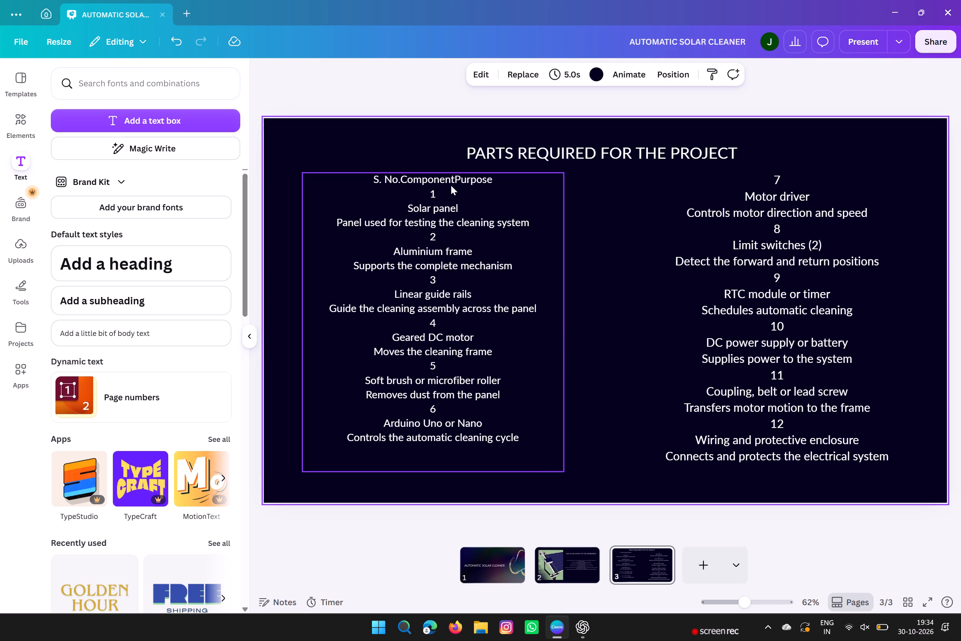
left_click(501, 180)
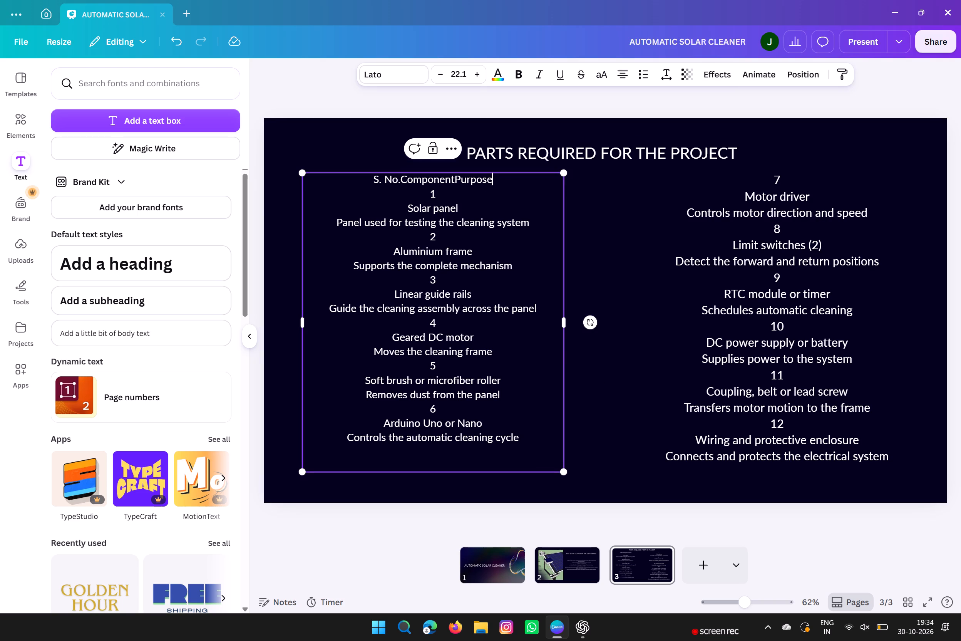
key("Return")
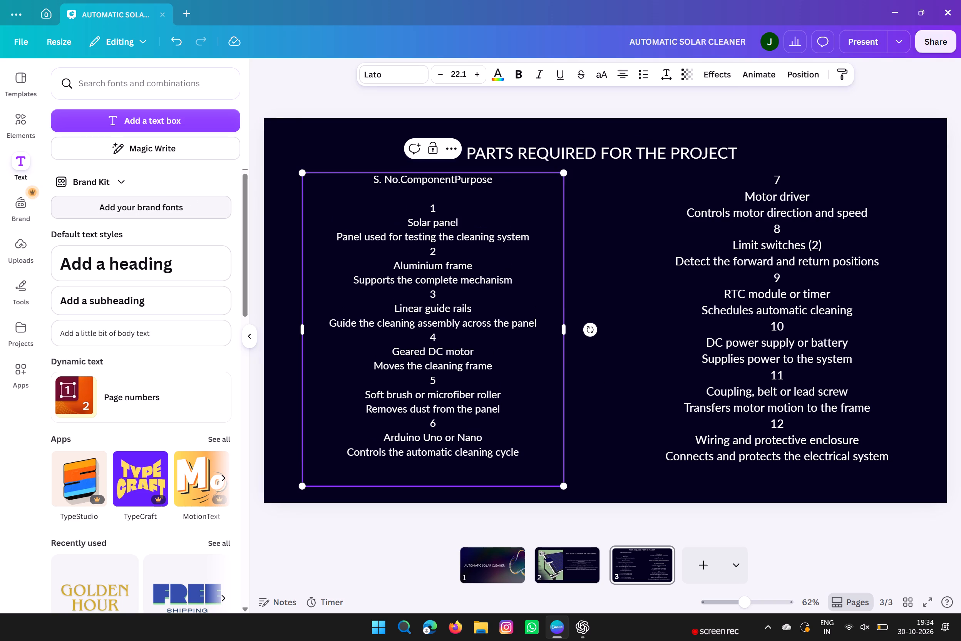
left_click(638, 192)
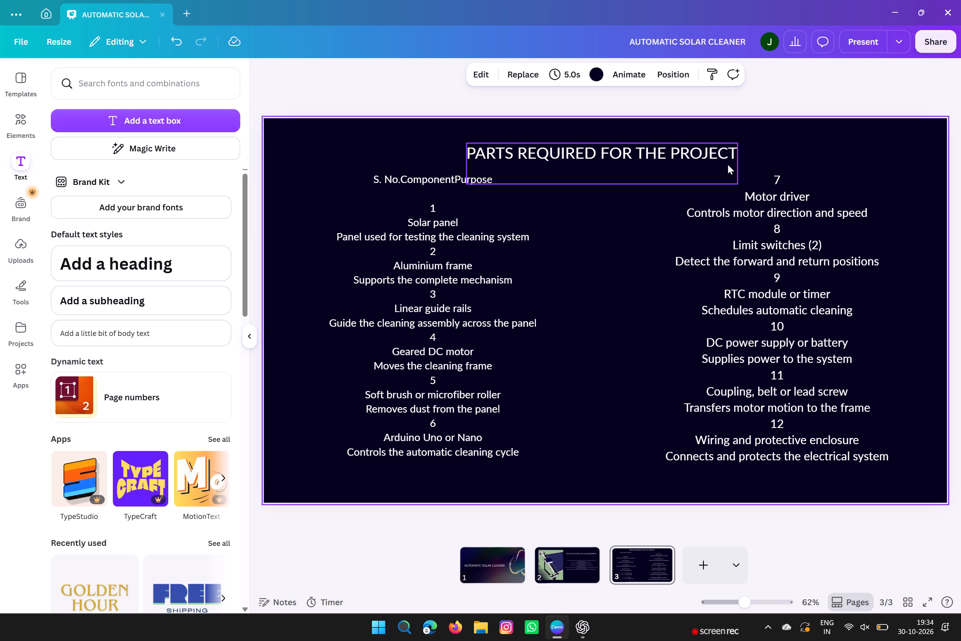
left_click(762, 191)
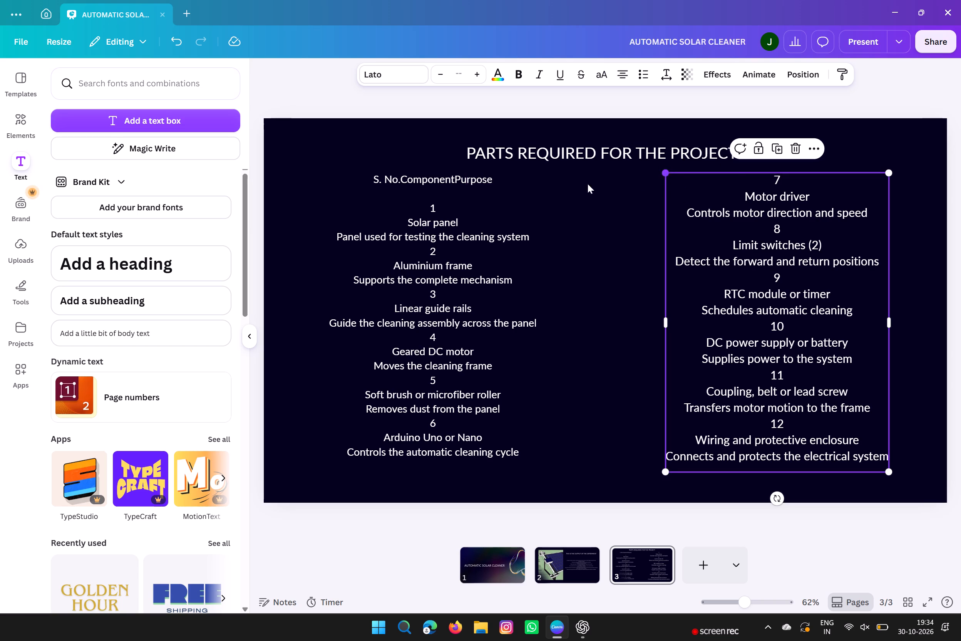
Delete the "S. No.ComponentPurpose" header text and the extra blank line above item 1 in the first list.
left_click(512, 181)
left_click(512, 181)
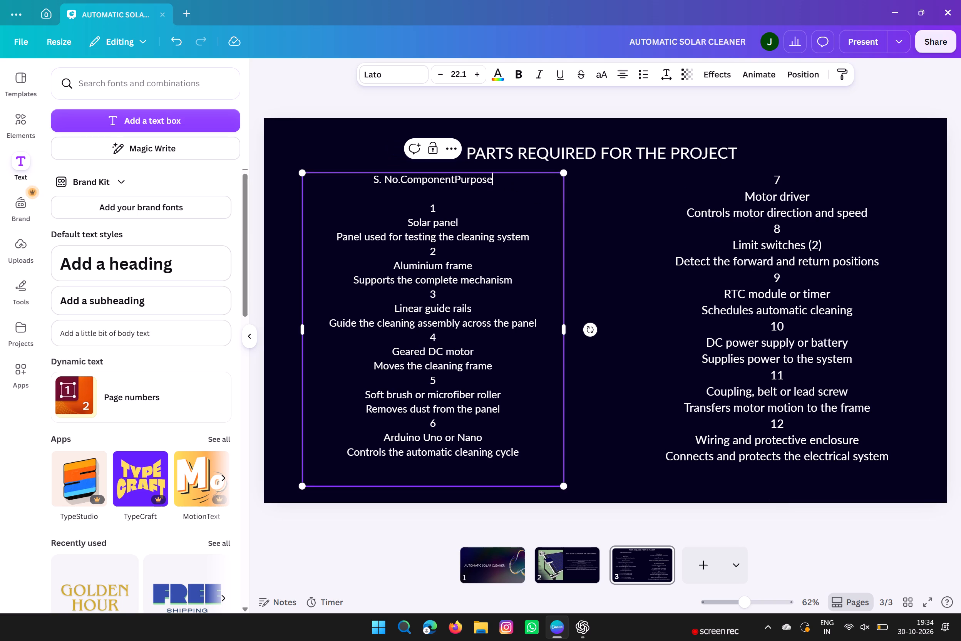
key("BackSpace")
key("BackSpace")
key("BackSpace")
key("BackSpace")
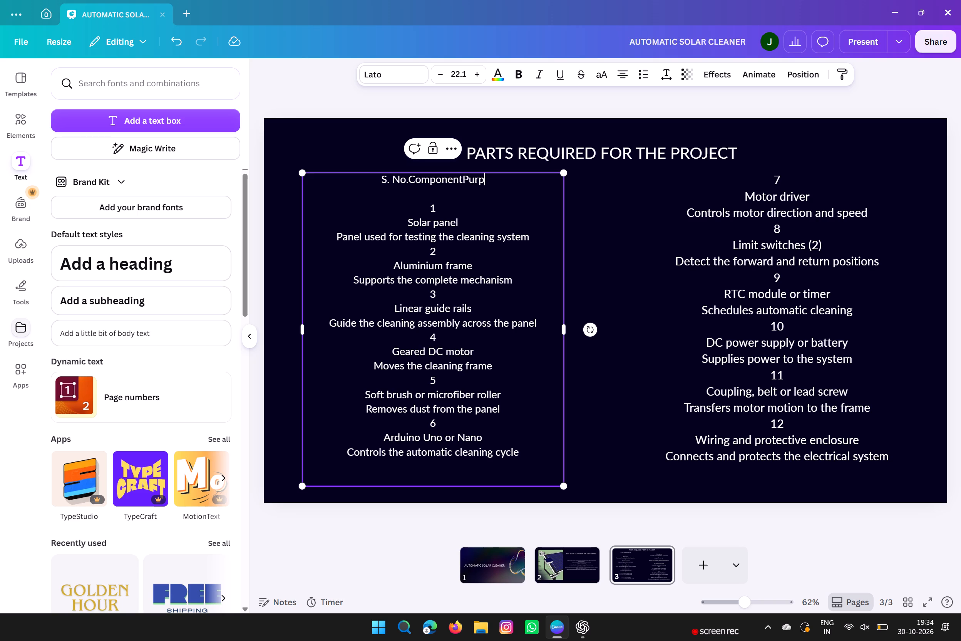
key("BackSpace")
key("BackSpace")
key("BackSpace")
key("BackSpace")
key("BackSpace")
key("BackSpace")
key("BackSpace")
key("BackSpace")
key("BackSpace")
key("BackSpace")
key("BackSpace")
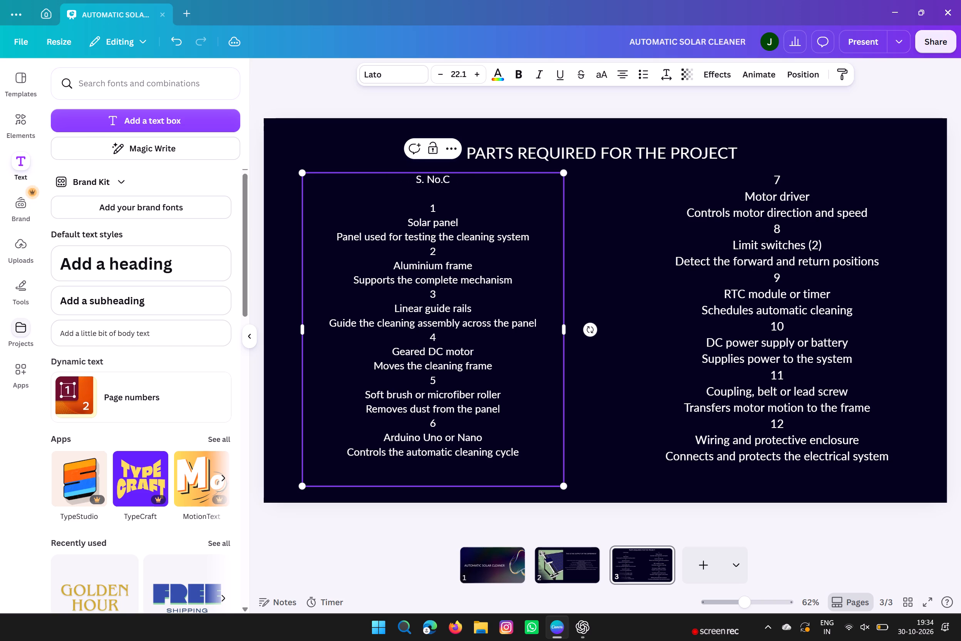
key("BackSpace")
key("BackSpace")
key("BackSpace")
key("BackSpace")
key("BackSpace")
key("BackSpace")
key("BackSpace")
key("BackSpace")
key("BackSpace")
key("BackSpace")
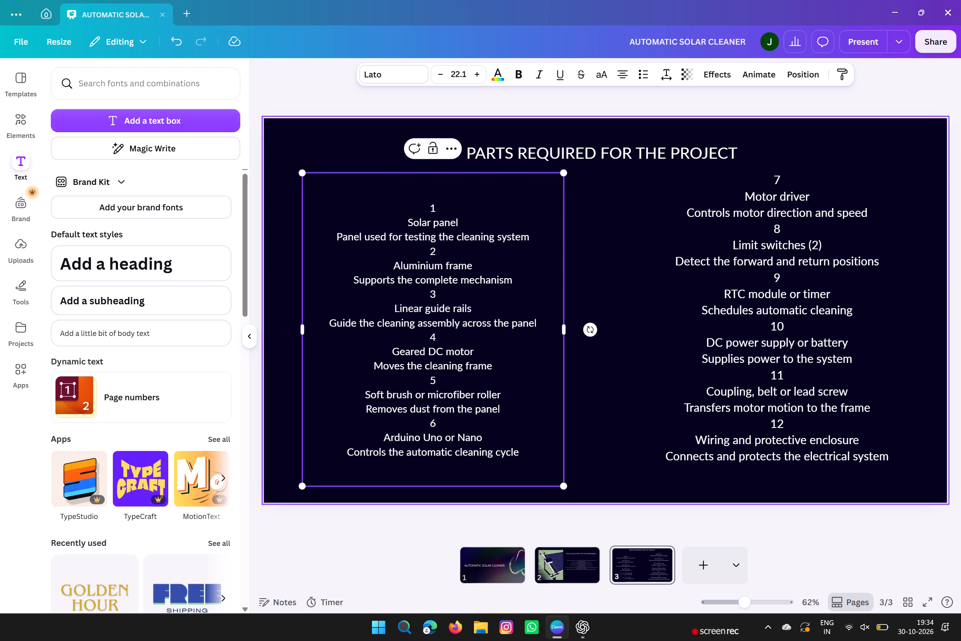
left_click(461, 198)
key("BackSpace")
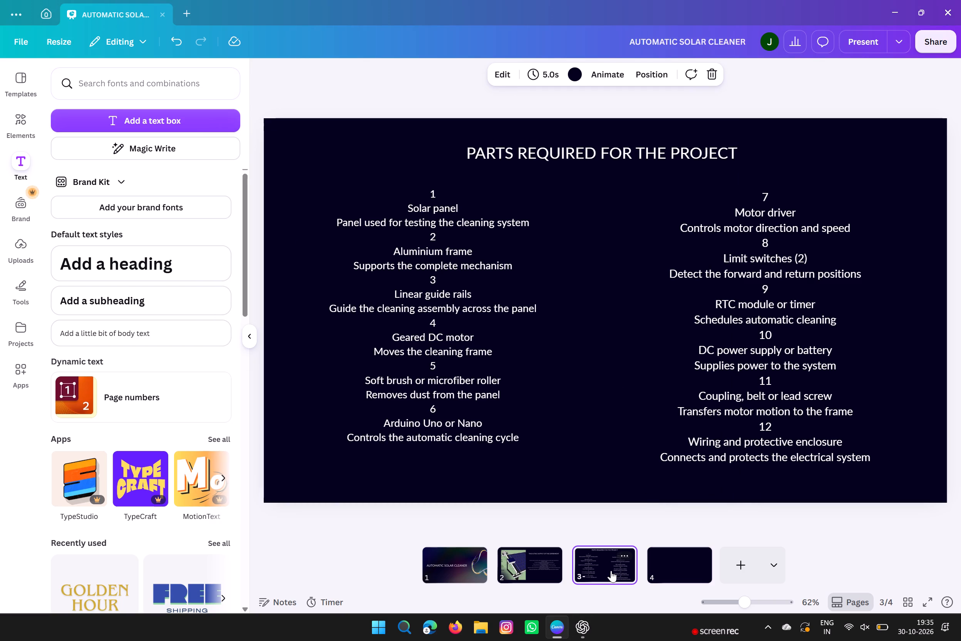
left_click(665, 571)
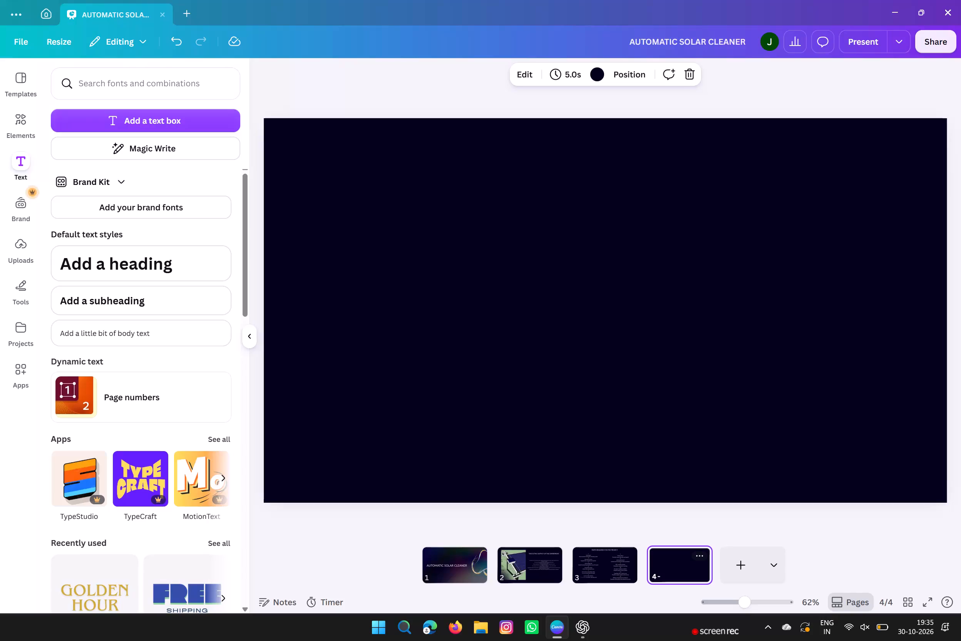
left_click(195, 116)
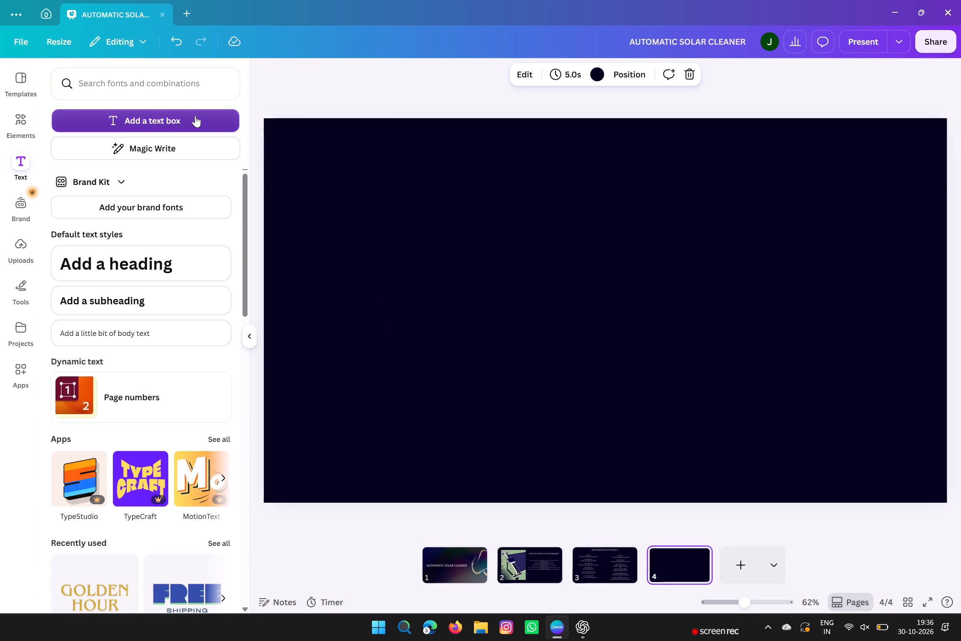
key("BackSpace")
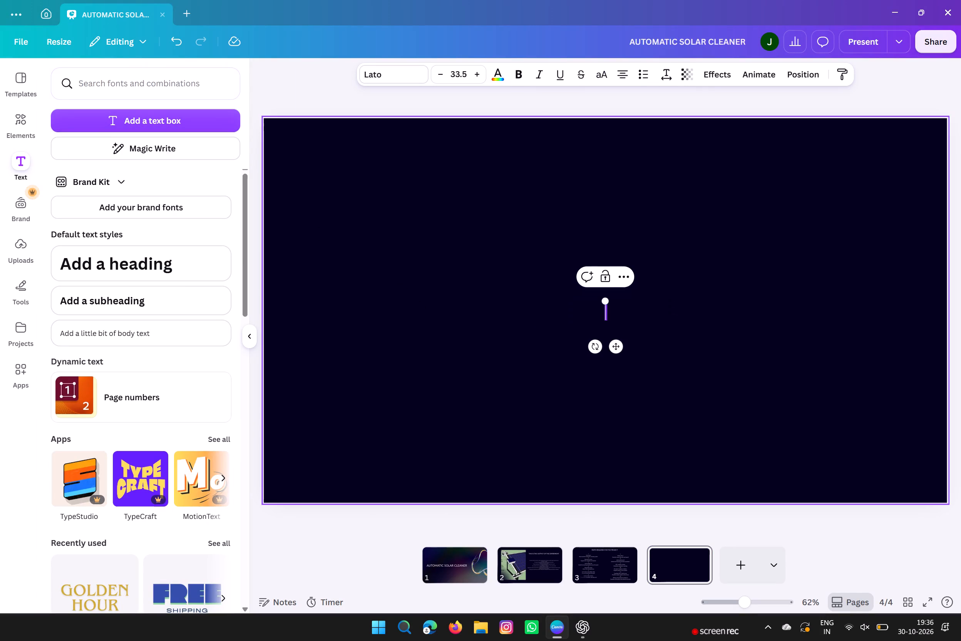
type("2.")
key("ctrl+v")
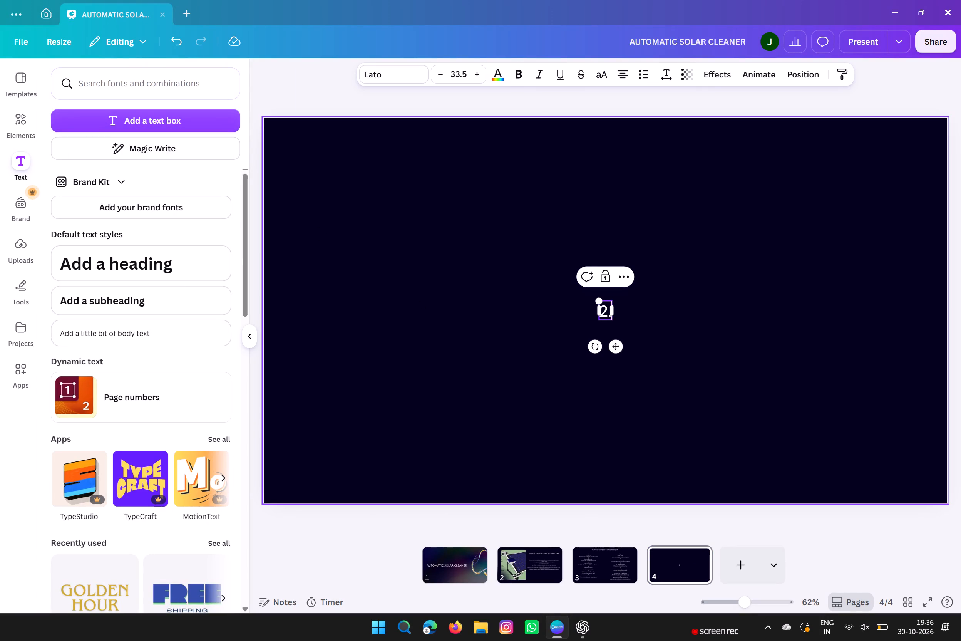
type("ALI")
key("BackSpace")
type("UMINIUM FRAME")
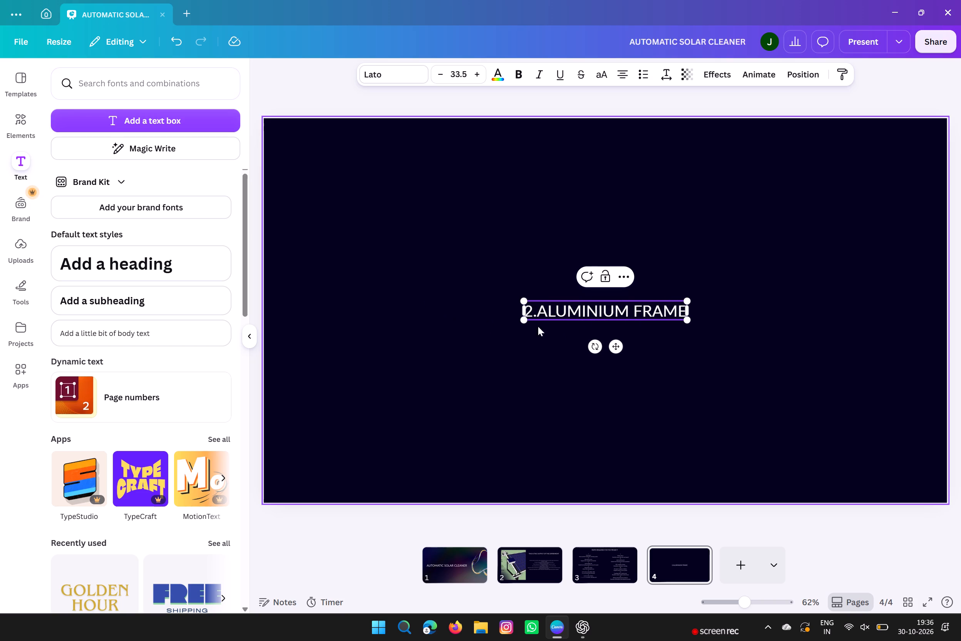
Shrink the "2.ALUMINIUM FRAME" text to about size 27 and place it in the left half of page 4, near mid-height.
left_click_drag(616, 349, 440, 359)
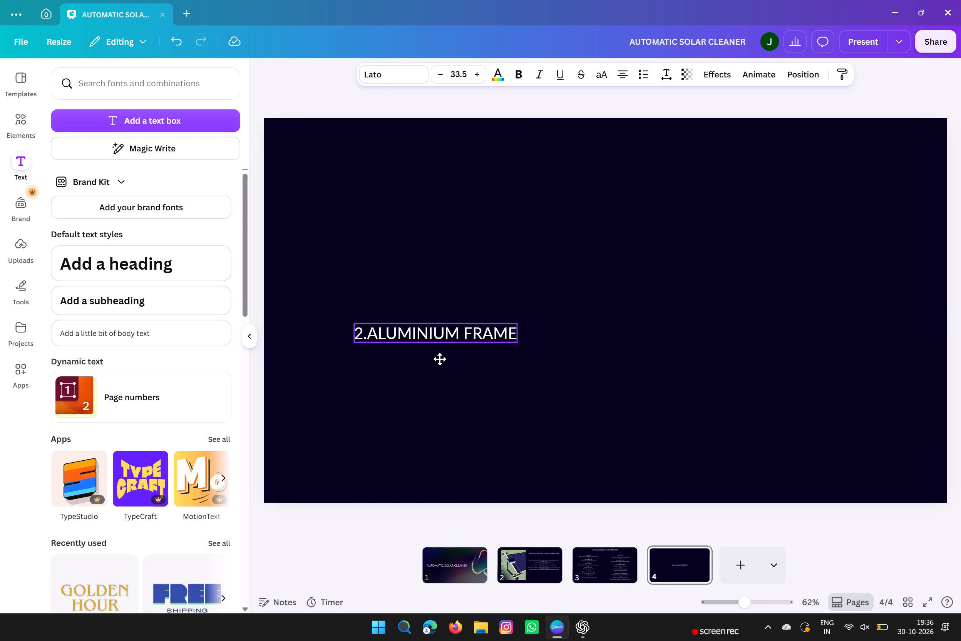
left_click_drag(440, 359, 432, 344)
left_click(534, 395)
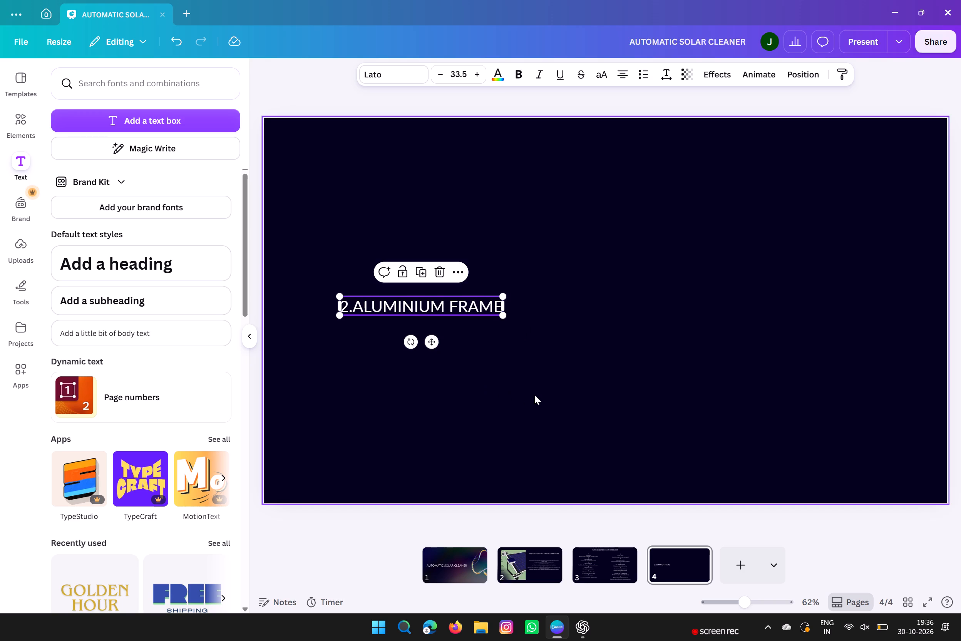
left_click(479, 310)
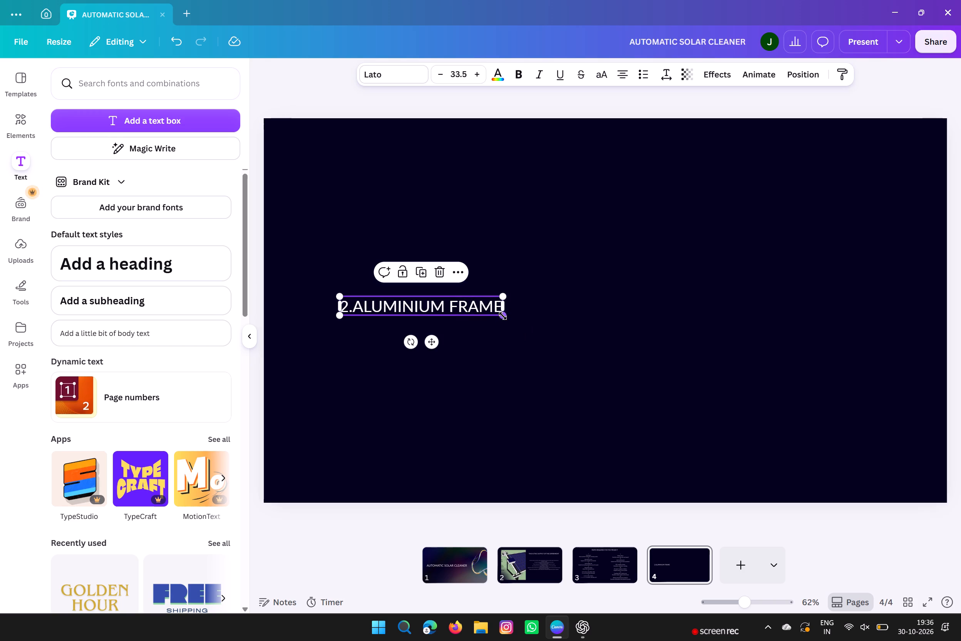
left_click_drag(503, 316, 451, 310)
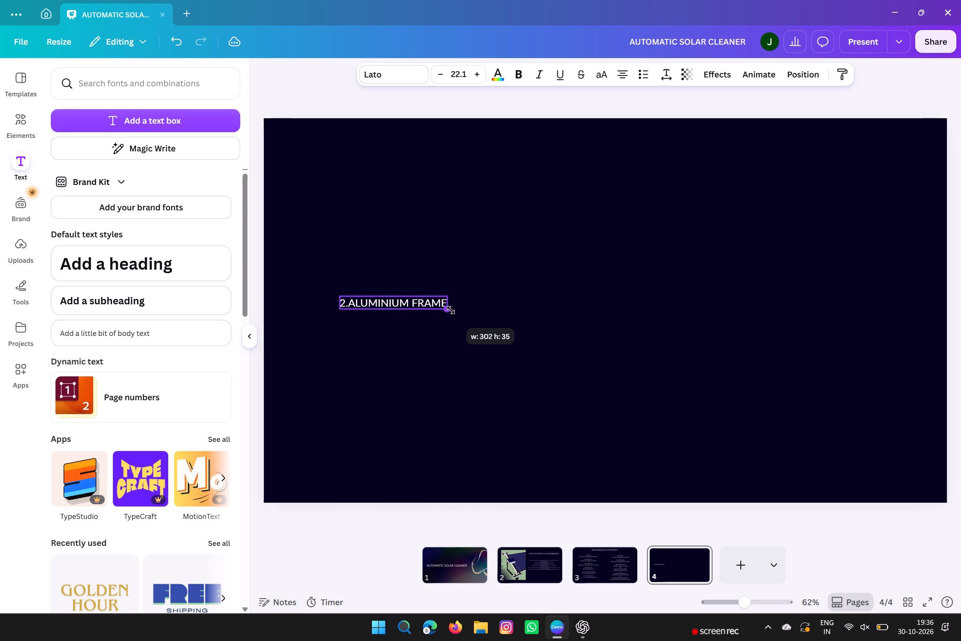
left_click_drag(451, 310, 470, 322)
left_click_drag(438, 297, 433, 316)
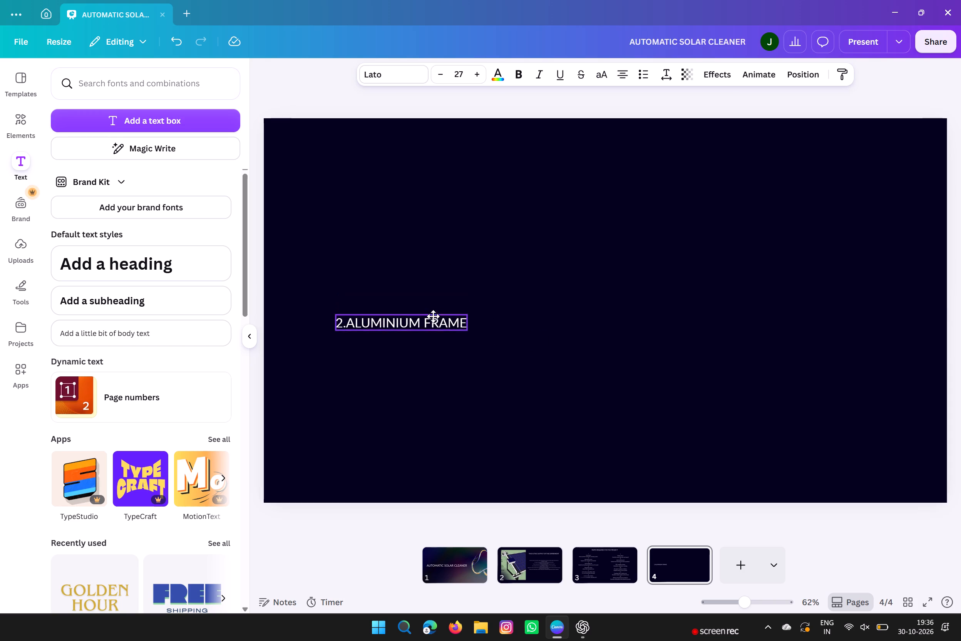
left_click_drag(433, 316, 421, 317)
left_click(525, 380)
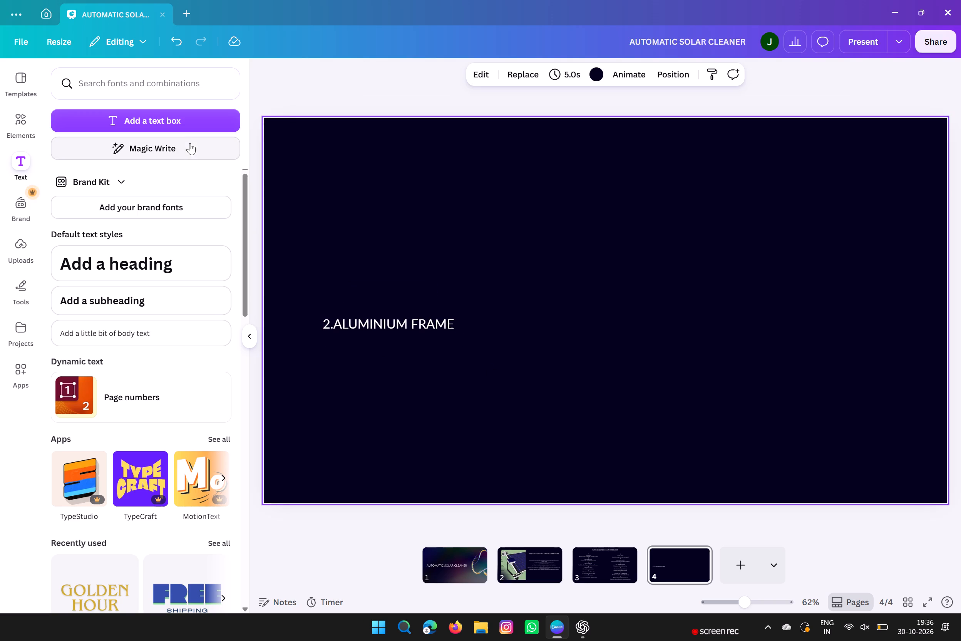
Add a text box reading "1.SOLAR PANEL" to page 4, placed in the upper-left area and left-aligned above "2.ALUMINIUM FRAME".
left_click(190, 118)
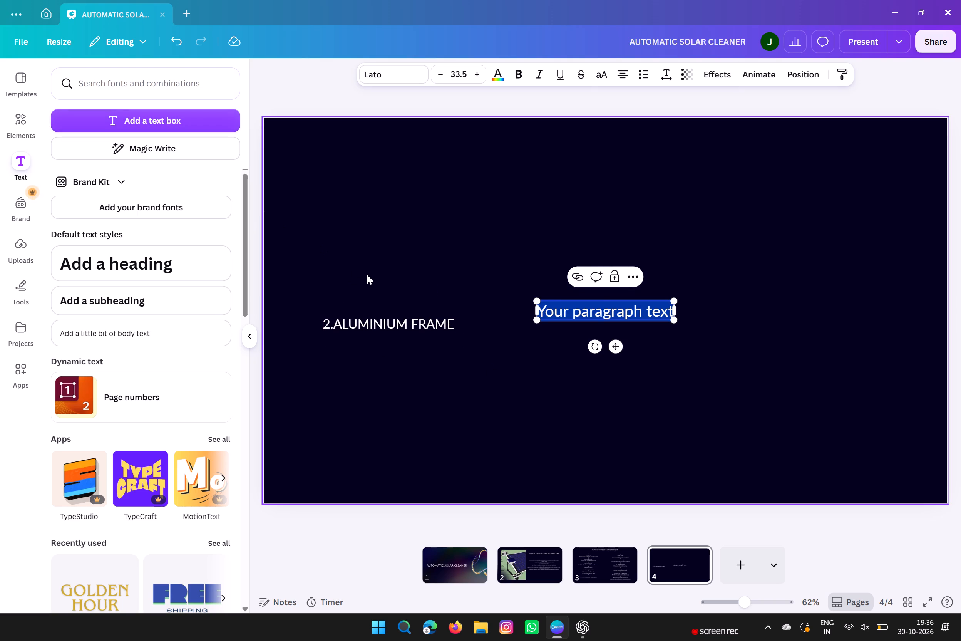
type("1.")
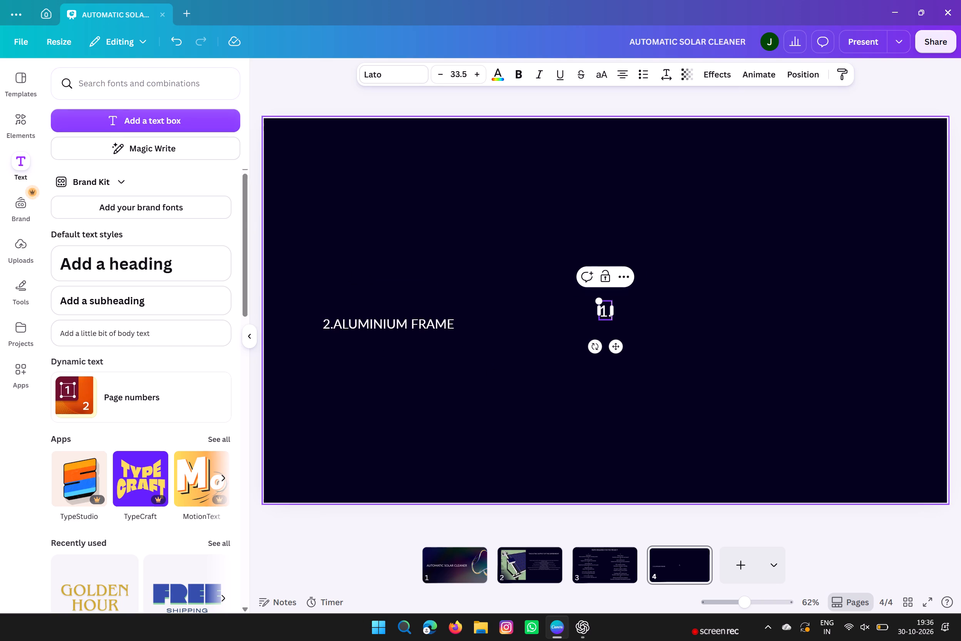
type("SOLAR PANEL")
key("space")
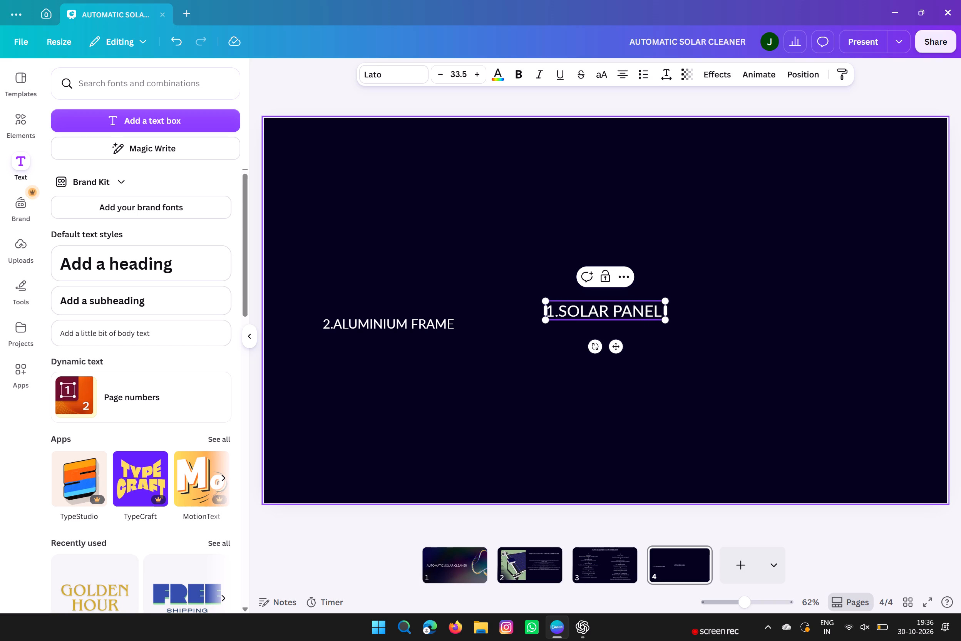
left_click_drag(612, 347, 580, 334)
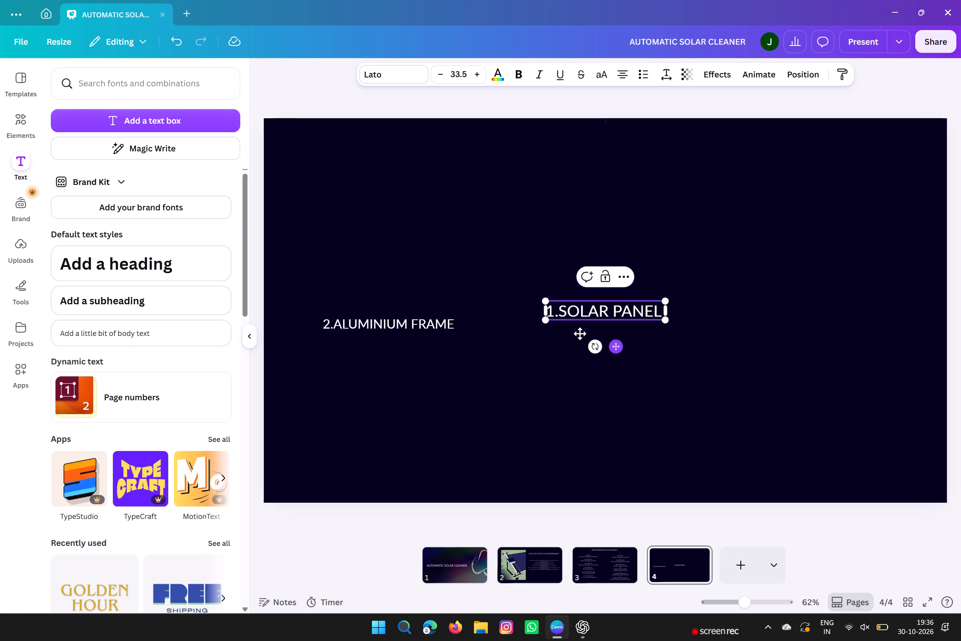
left_click_drag(580, 334, 383, 228)
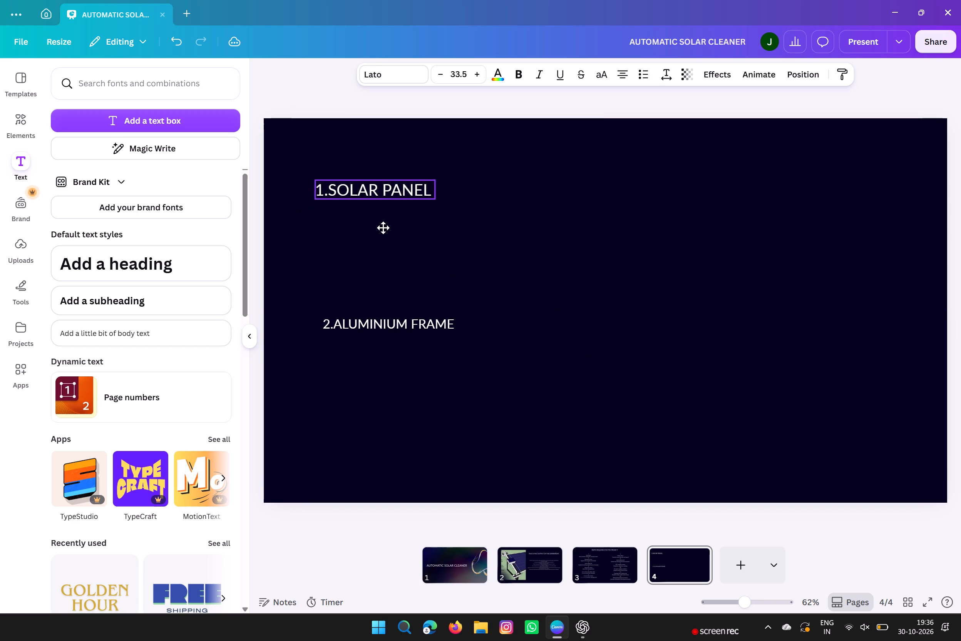
left_click_drag(383, 228, 388, 227)
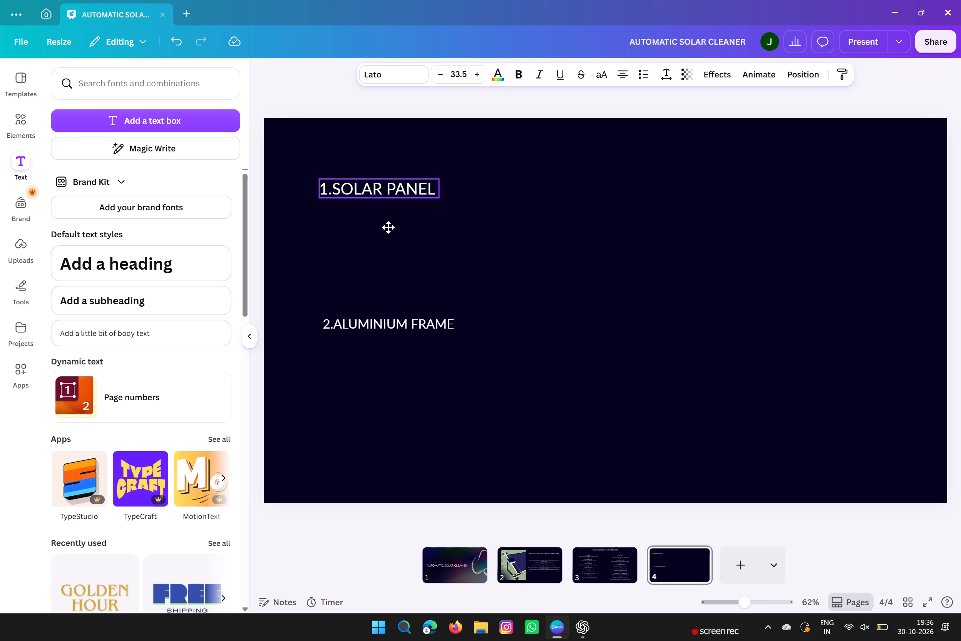
left_click_drag(388, 227, 391, 226)
left_click(539, 282)
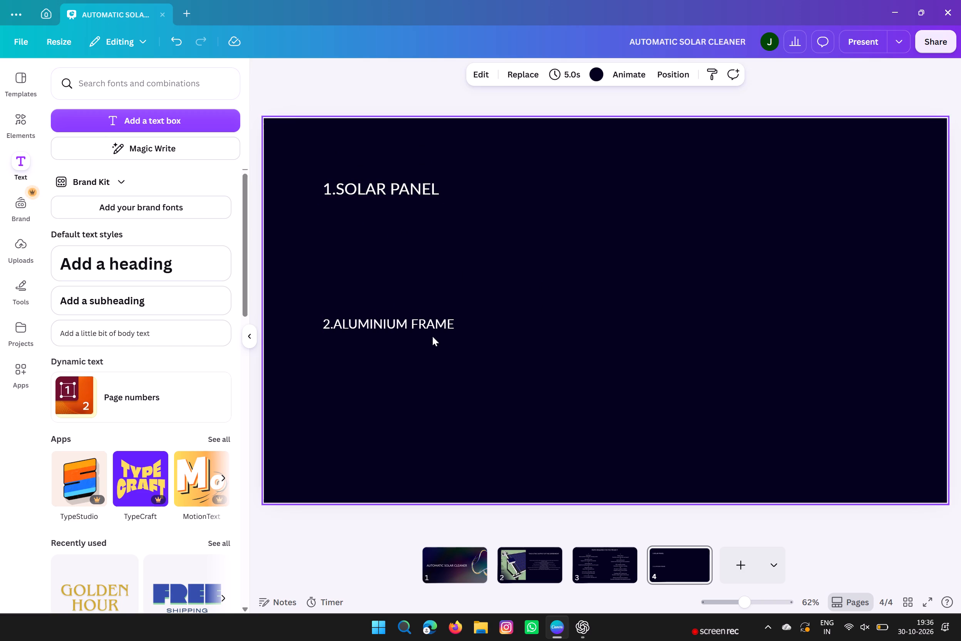
Move the "2.ALUMINIUM FRAME" text slightly lower on page 4, keeping it left-aligned with "1.SOLAR PANEL".
left_click_drag(423, 322, 426, 340)
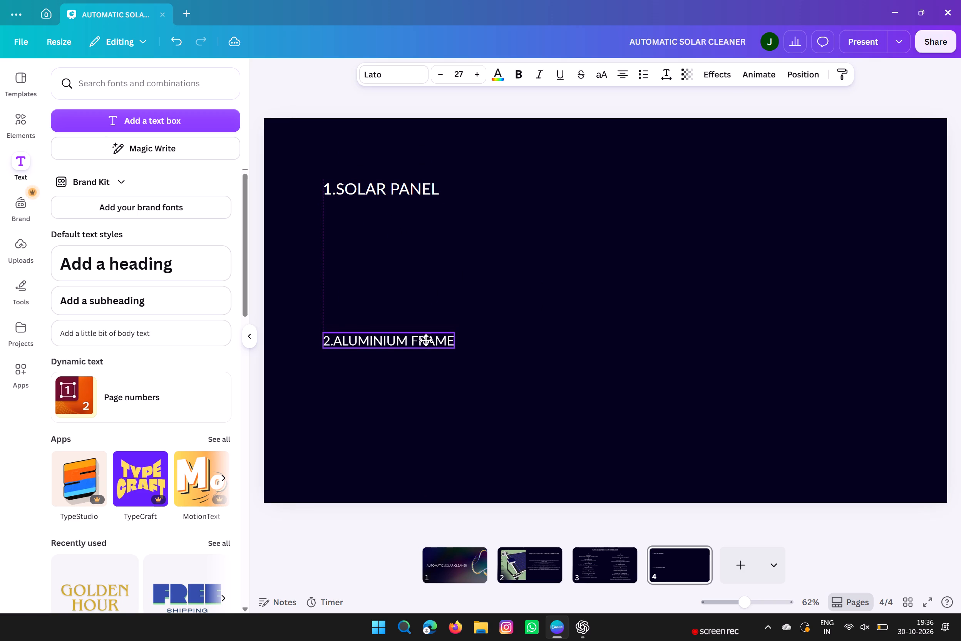
left_click_drag(426, 340, 426, 343)
left_click(547, 343)
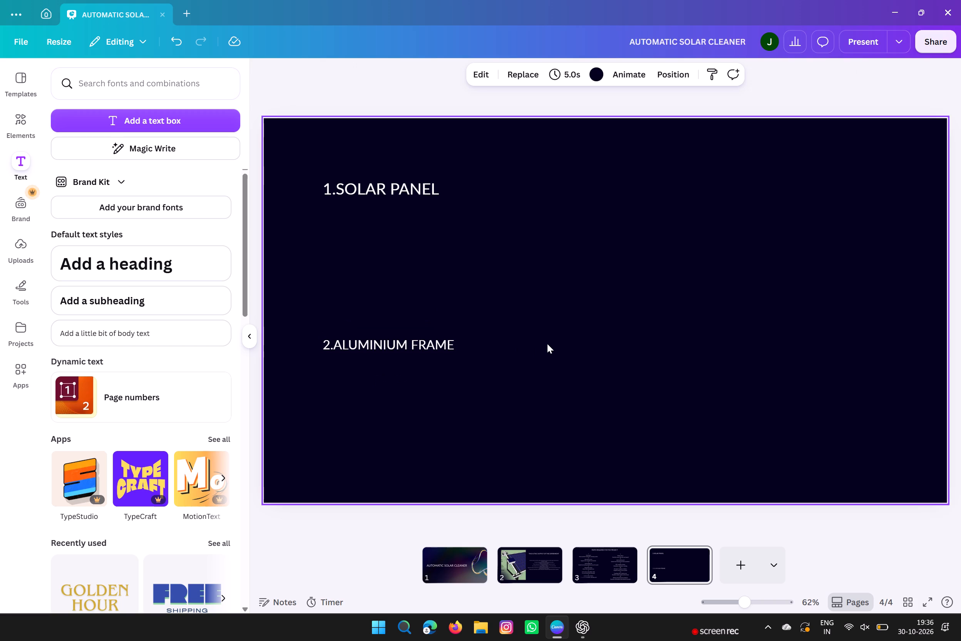
Switch to Google Chrome and search Google Images for "SOLAR PANEL".
left_click(378, 622)
left_click(448, 463)
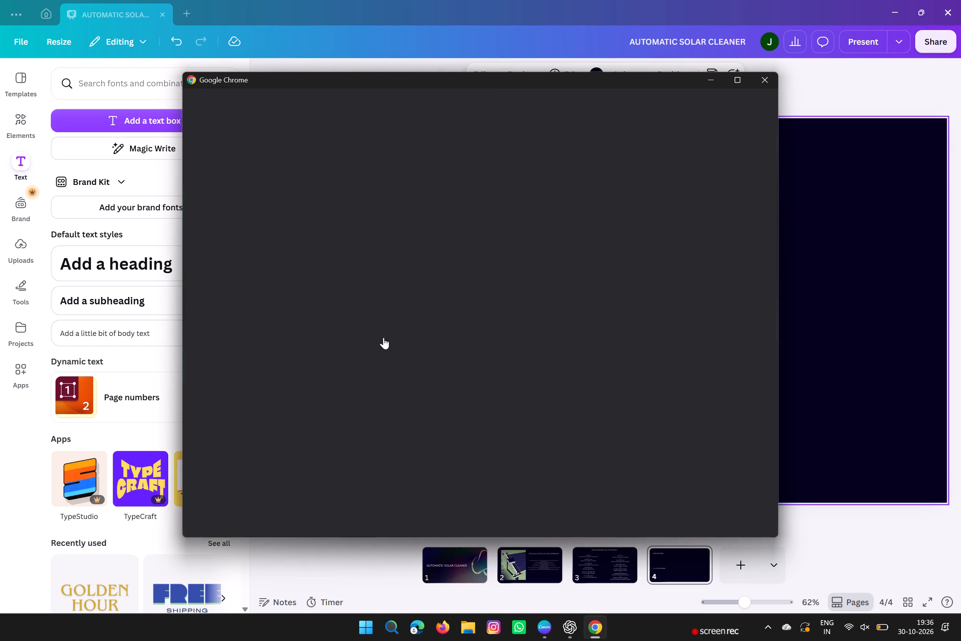
left_click(376, 339)
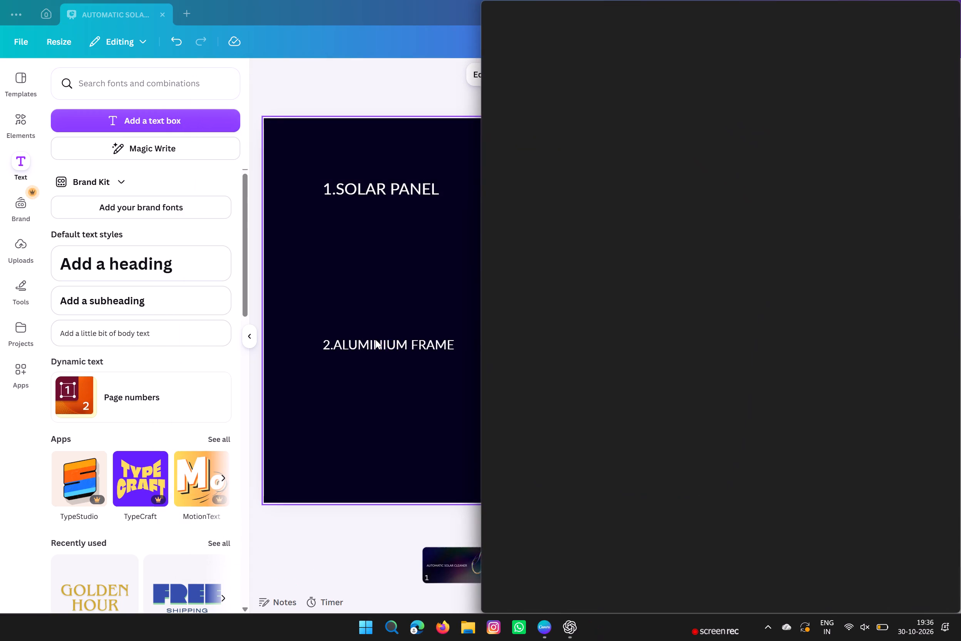
left_click(668, 240)
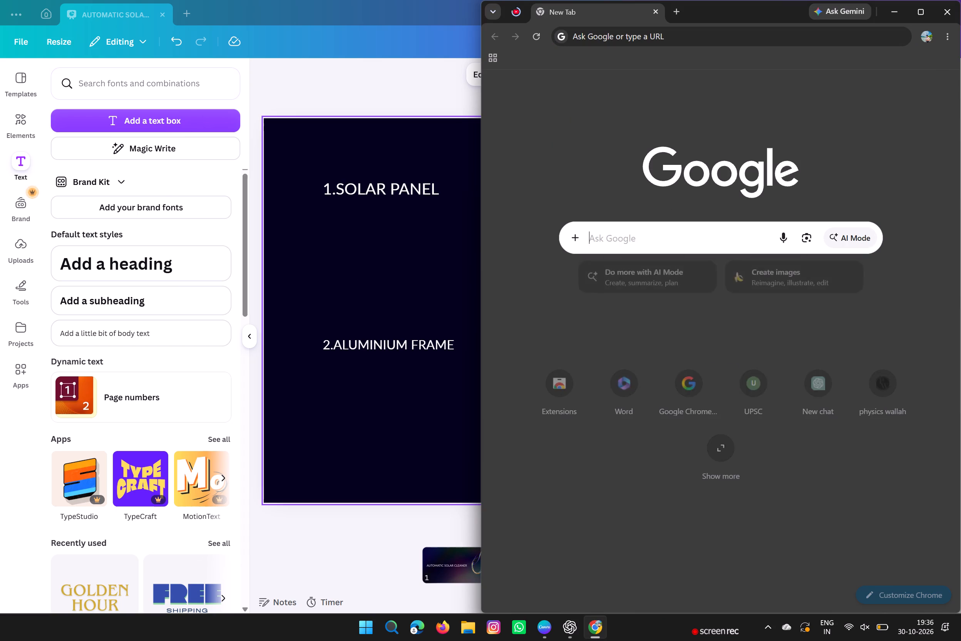
key("s")
type("OLAR PANEL")
key("space")
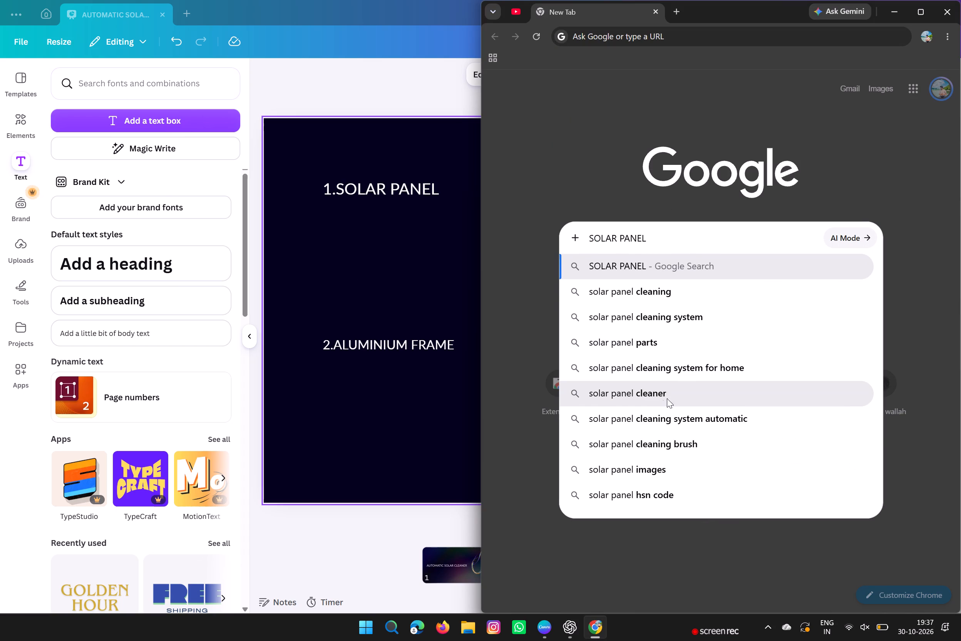
key("Return")
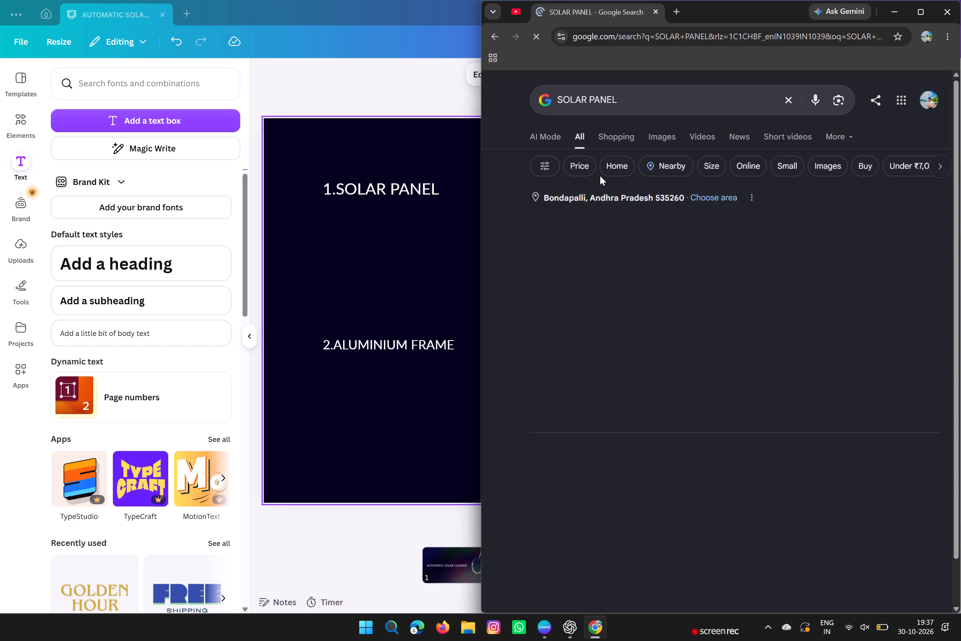
left_click(651, 138)
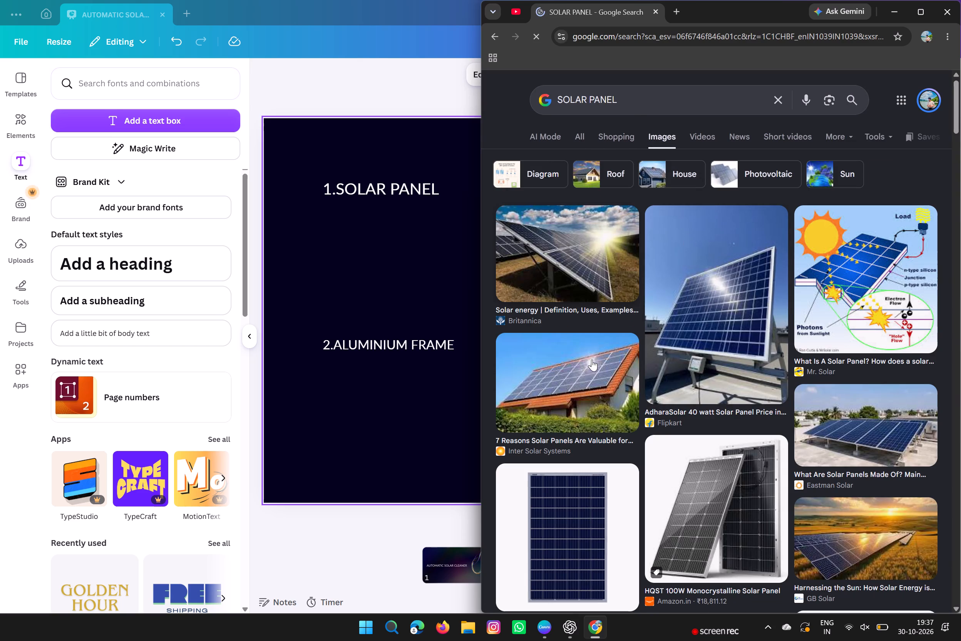
Copy the upright blue solar panel picture from UTL Solar and return to the Canva presentation.
scroll(652, 407, "down", 2)
left_click(573, 426)
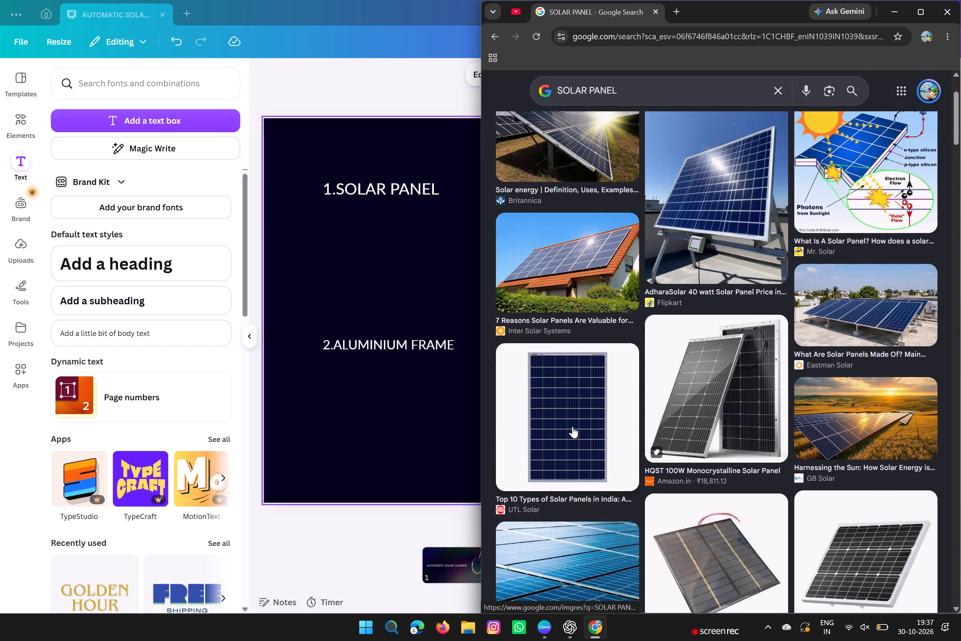
right_click(798, 272)
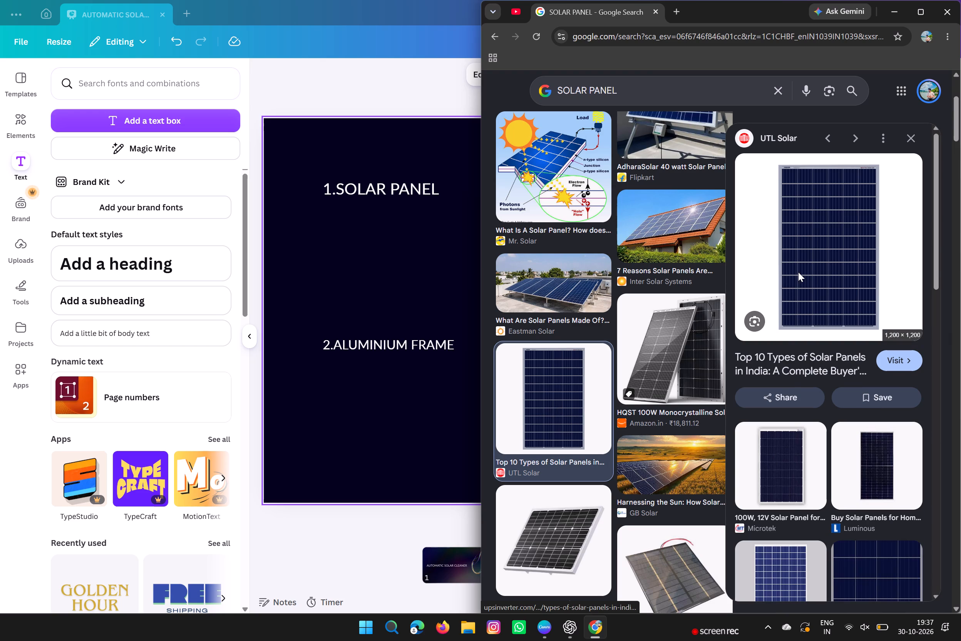
left_click(842, 475)
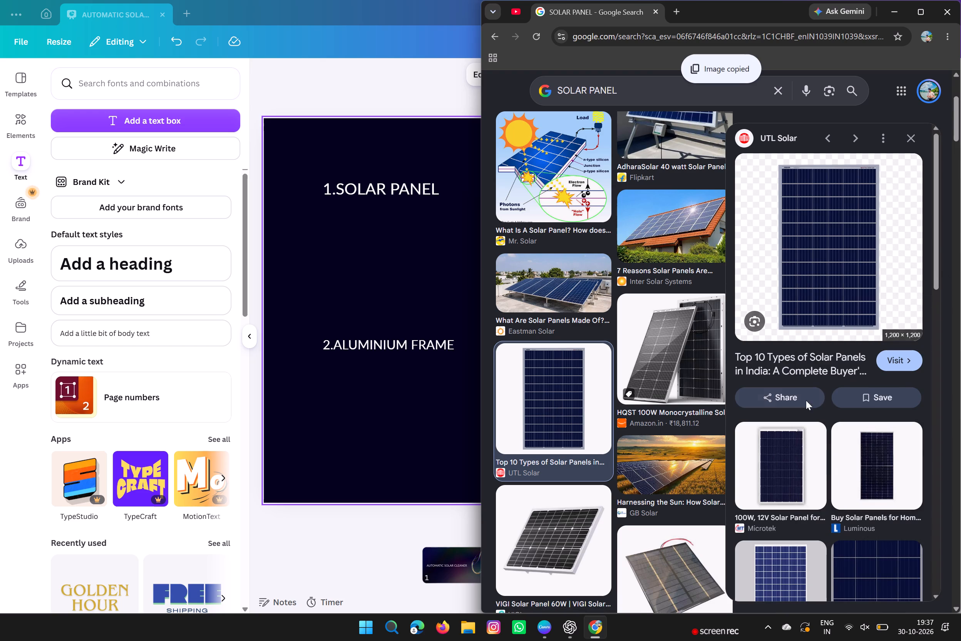
left_click(887, 12)
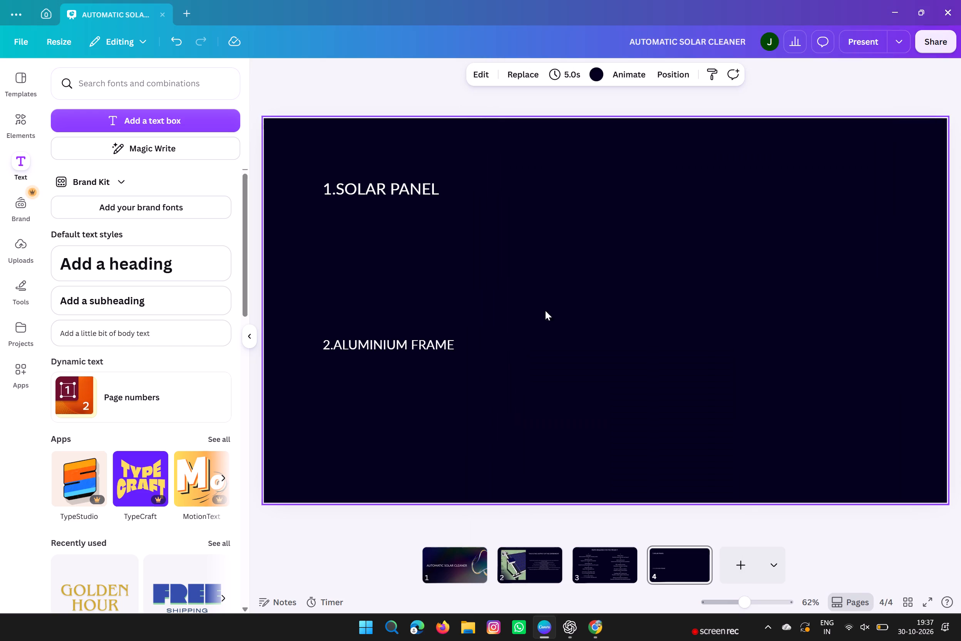
Paste the solar panel picture onto page 4, shrink it and place it between the "1.SOLAR PANEL" and "2.ALUMINIUM FRAME" texts.
right_click(474, 279)
left_click(516, 350)
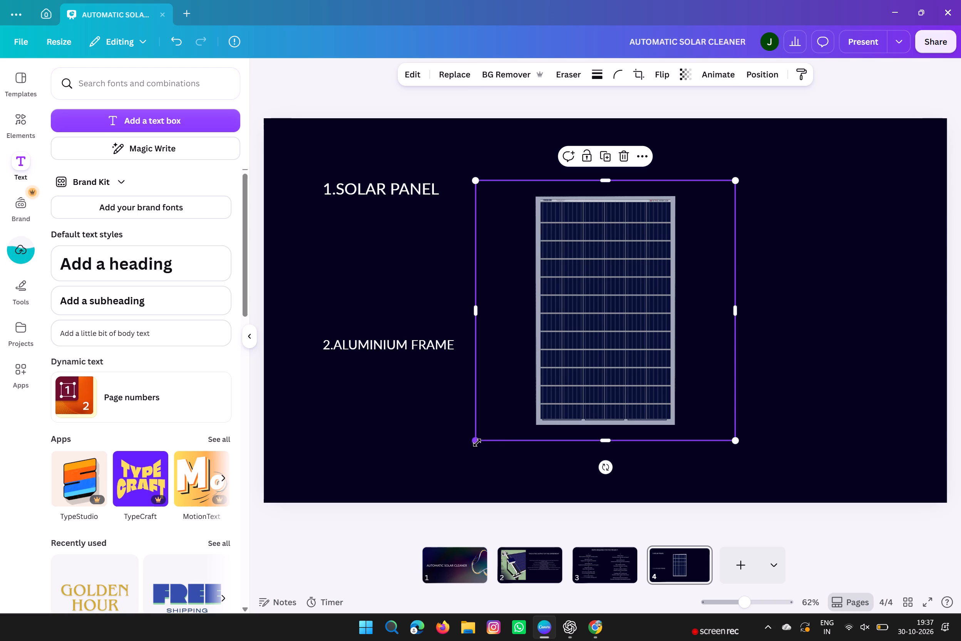
left_click_drag(477, 443, 578, 308)
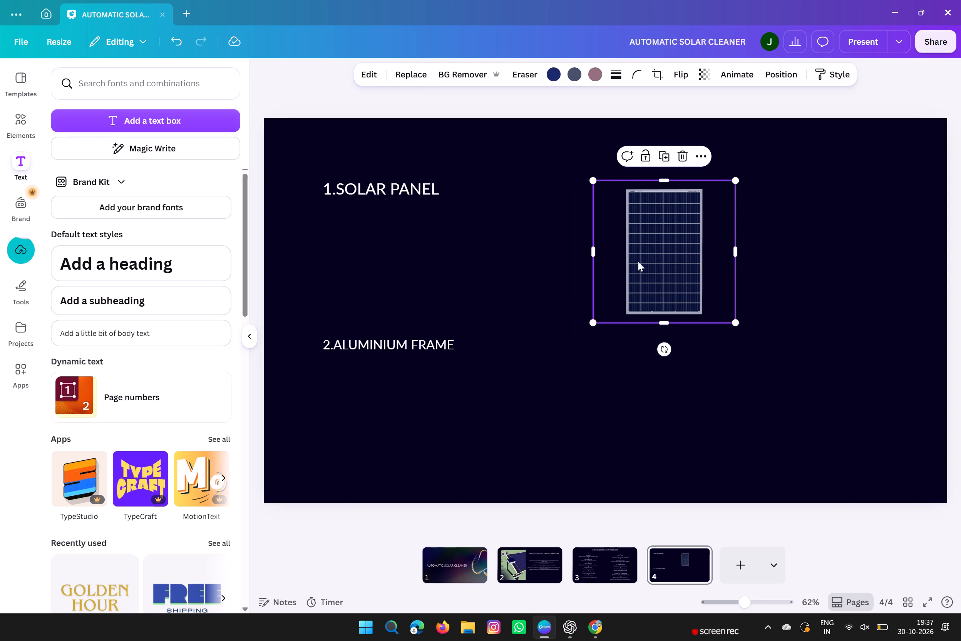
left_click_drag(638, 262, 448, 272)
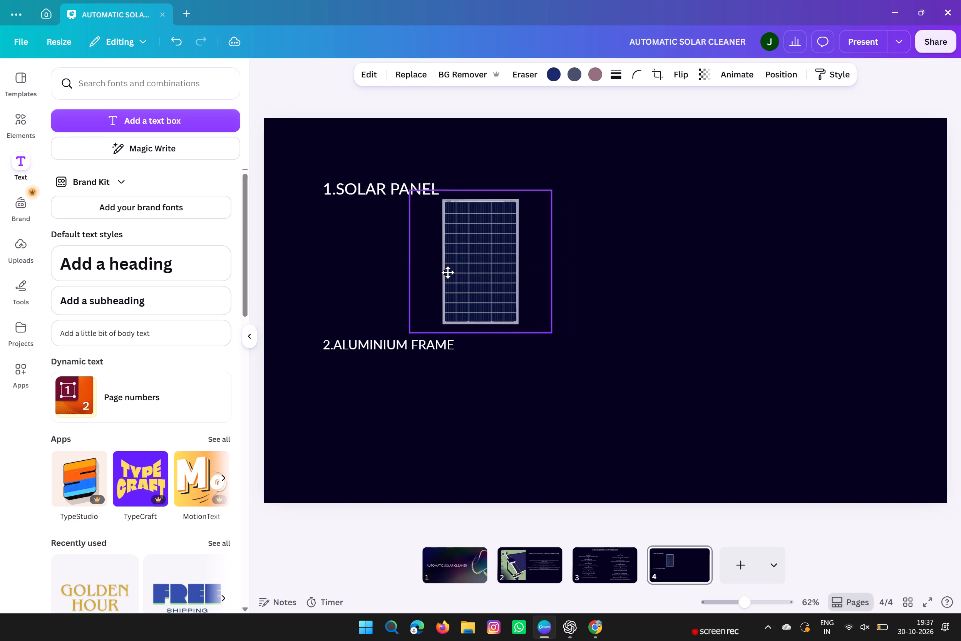
left_click_drag(448, 272, 380, 273)
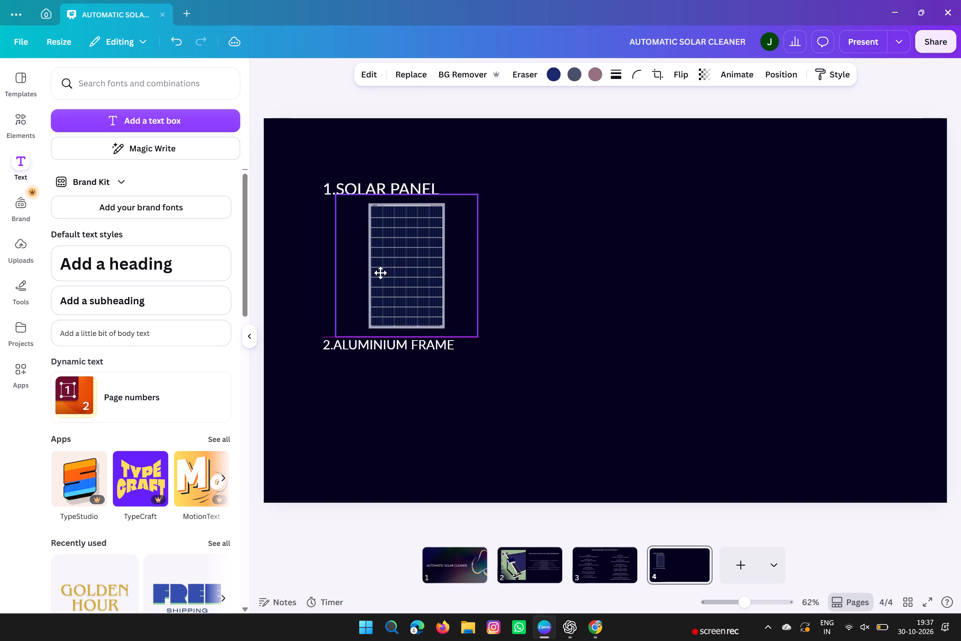
left_click_drag(380, 273, 380, 272)
left_click_drag(335, 333, 348, 315)
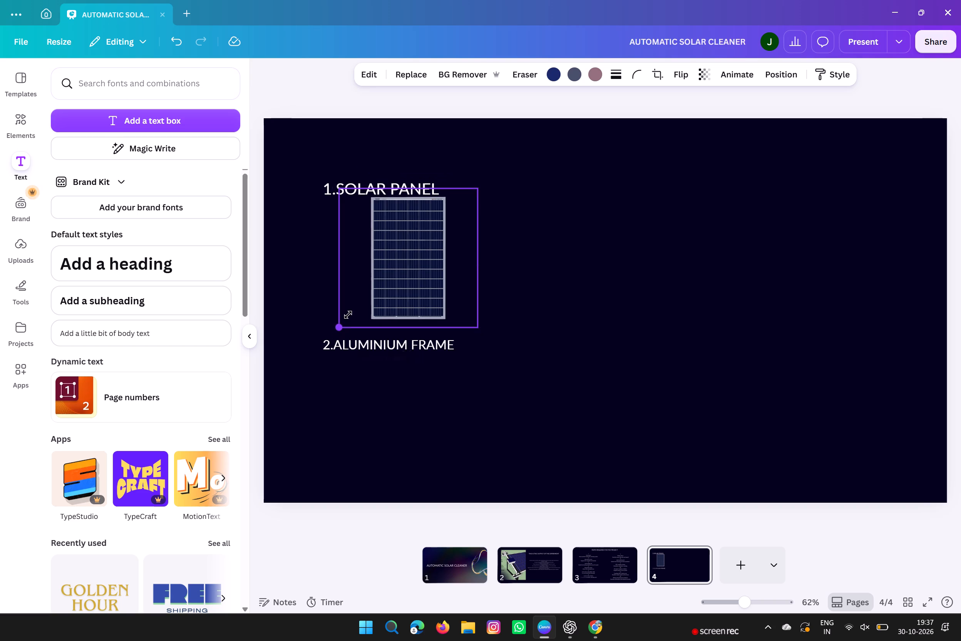
left_click_drag(348, 315, 357, 307)
left_click_drag(392, 238, 400, 254)
left_click(669, 250)
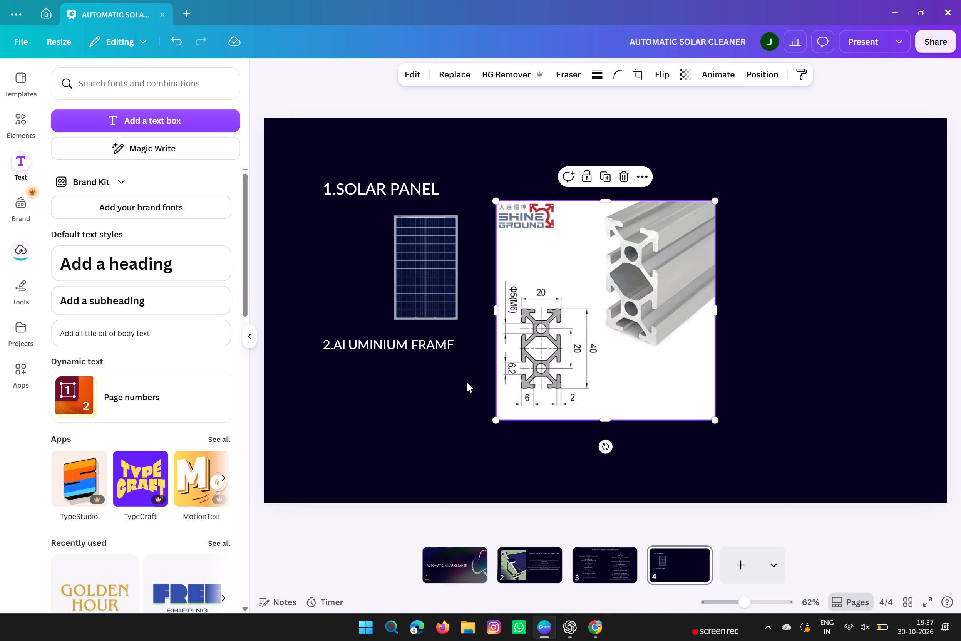
left_click_drag(496, 421, 522, 389)
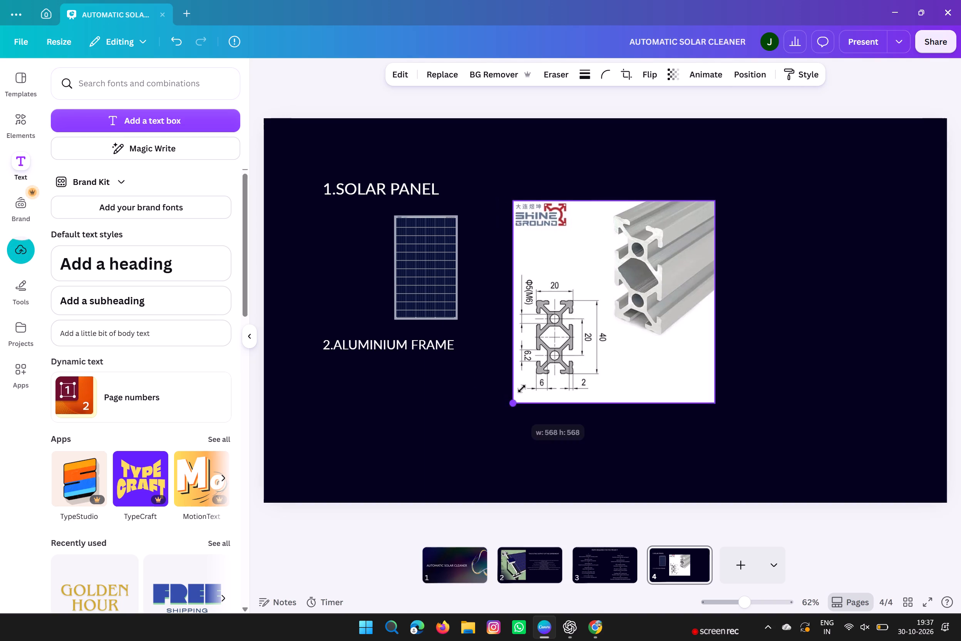
left_click_drag(522, 389, 510, 432)
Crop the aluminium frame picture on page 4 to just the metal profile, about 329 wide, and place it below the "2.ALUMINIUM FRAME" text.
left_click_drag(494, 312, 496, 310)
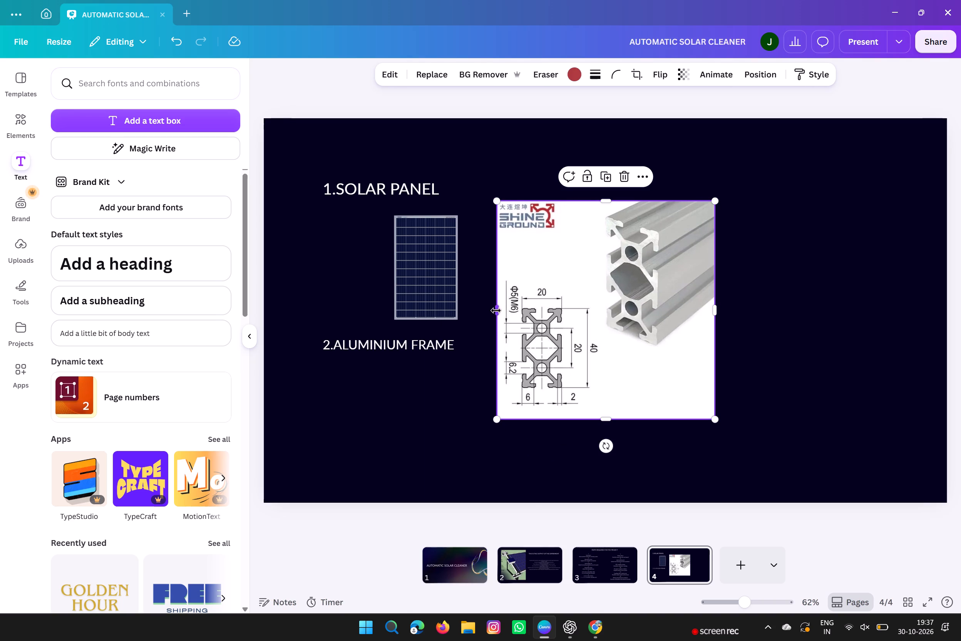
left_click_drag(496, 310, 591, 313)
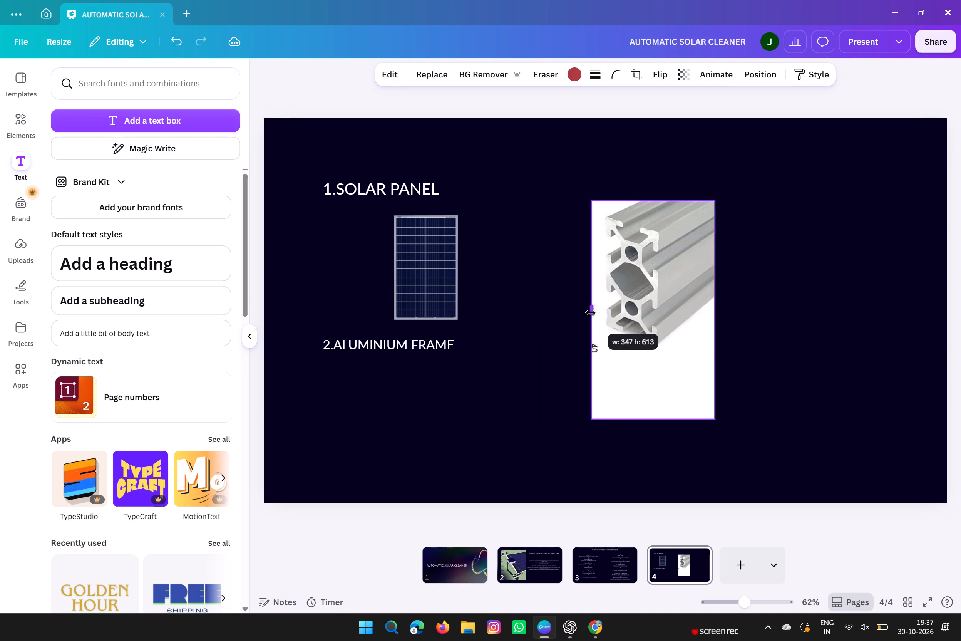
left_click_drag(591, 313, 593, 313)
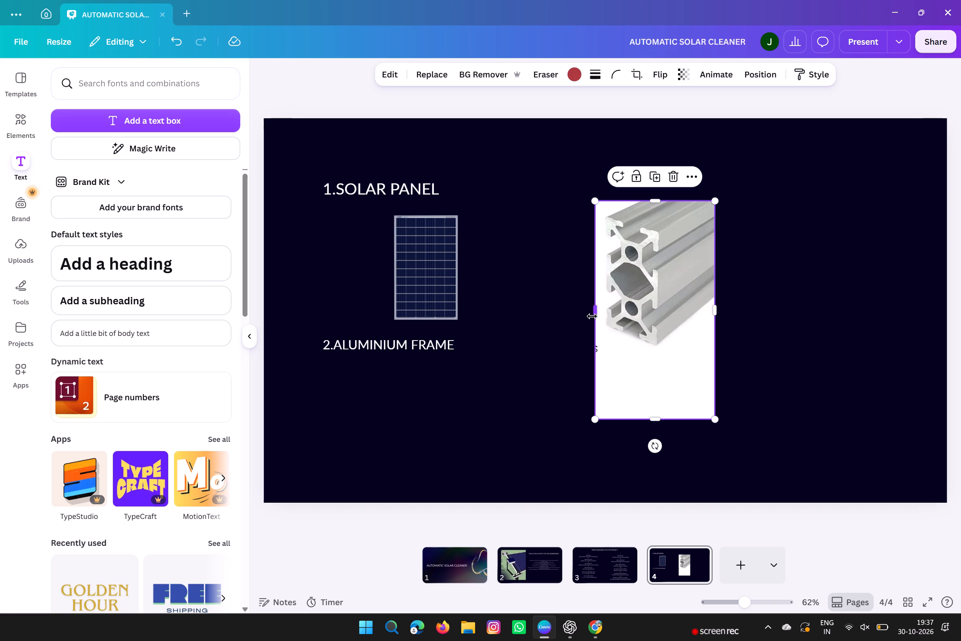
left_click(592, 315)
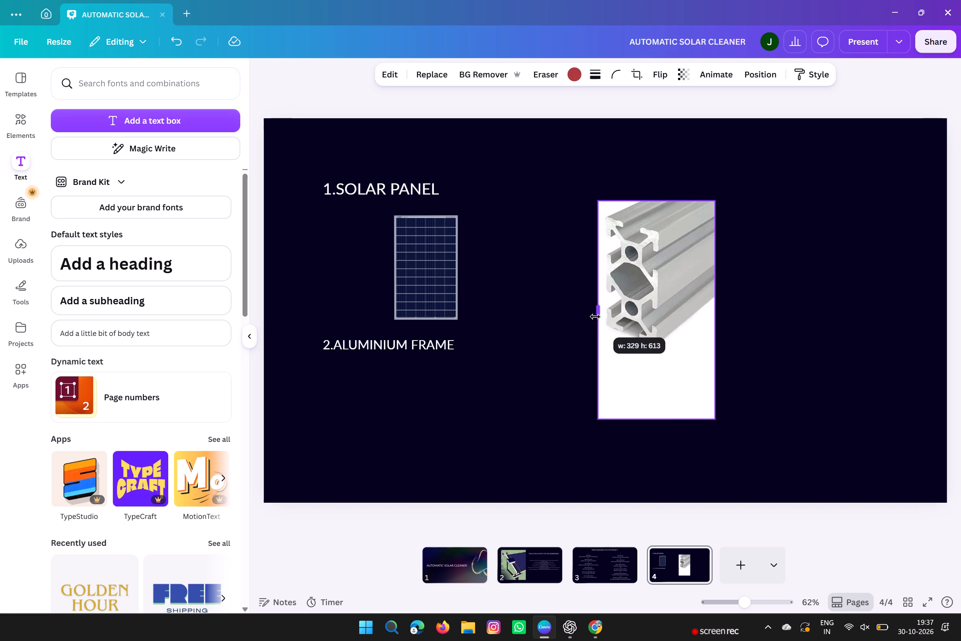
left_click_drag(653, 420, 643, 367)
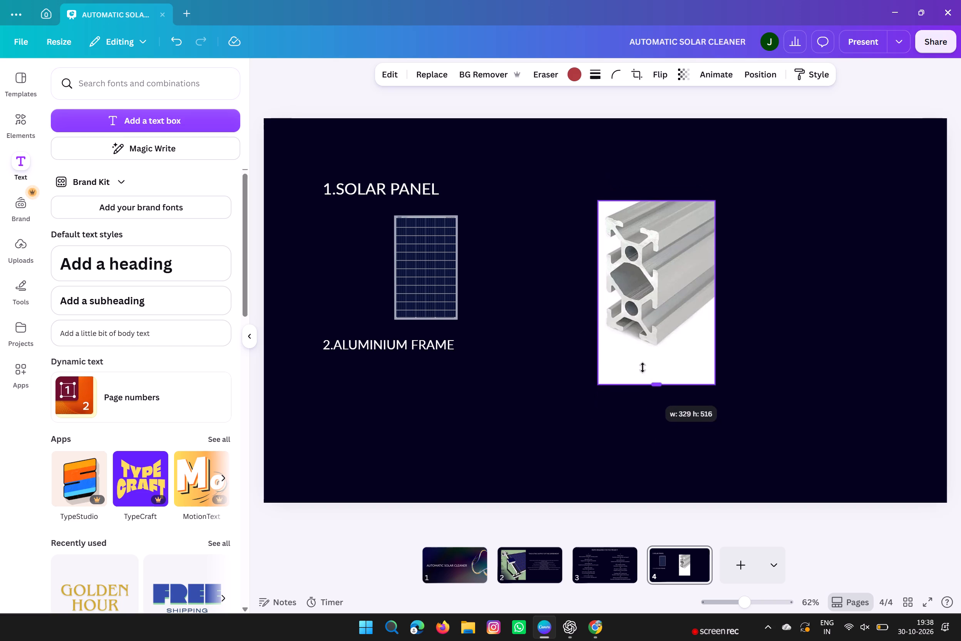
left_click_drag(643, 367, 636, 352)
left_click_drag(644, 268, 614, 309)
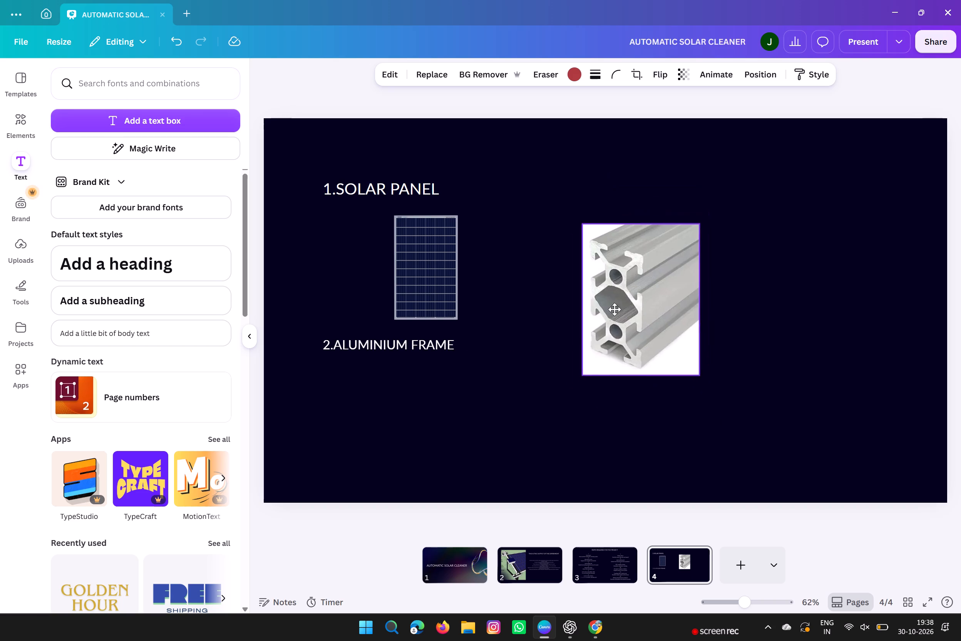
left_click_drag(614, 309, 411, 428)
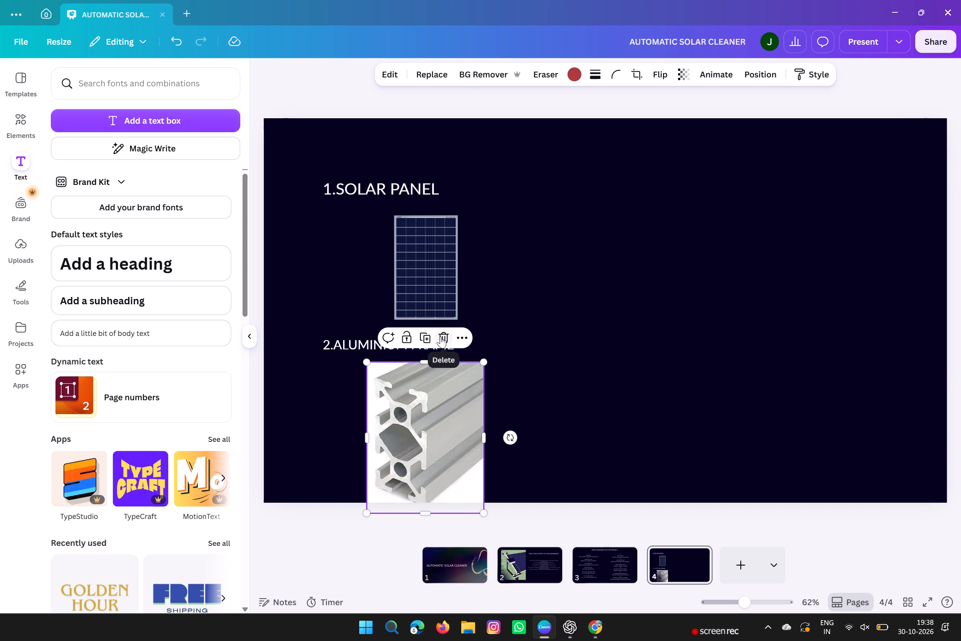
Delete the cropped aluminium frame picture from page 4.
left_click(440, 336)
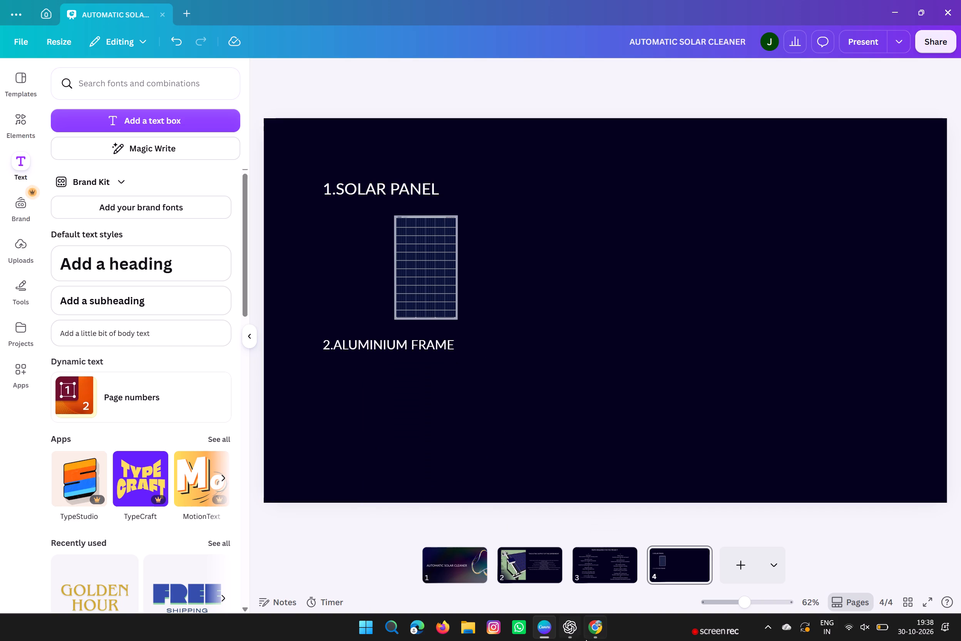
In Chrome, search Google Images for "t slot aluminium extrusion" and copy the Otalum "t-slot-aluminum-profile1.jpg" picture.
left_click(586, 629)
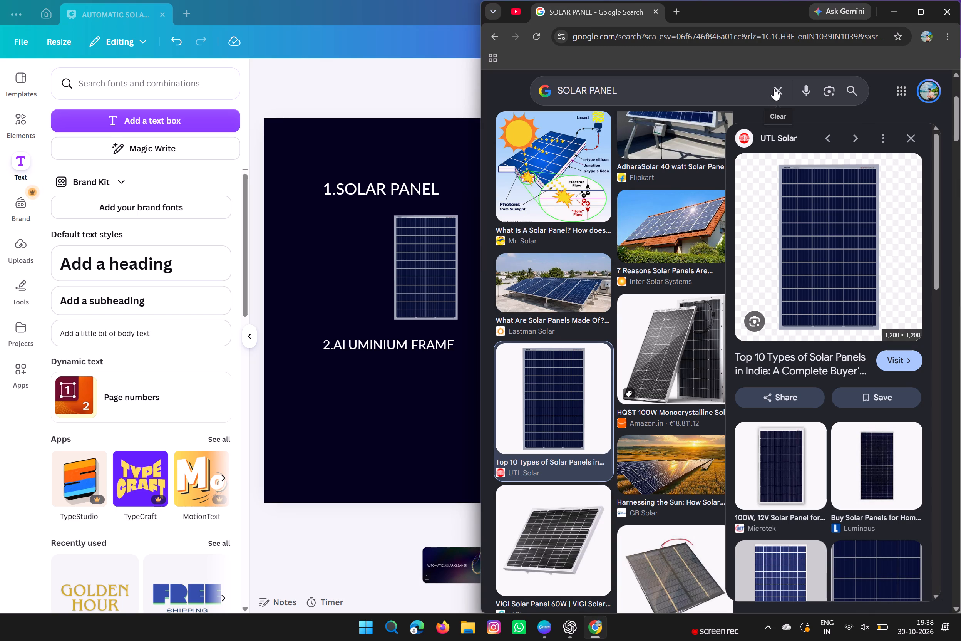
left_click(775, 88)
type("TSLOT ALUMIN")
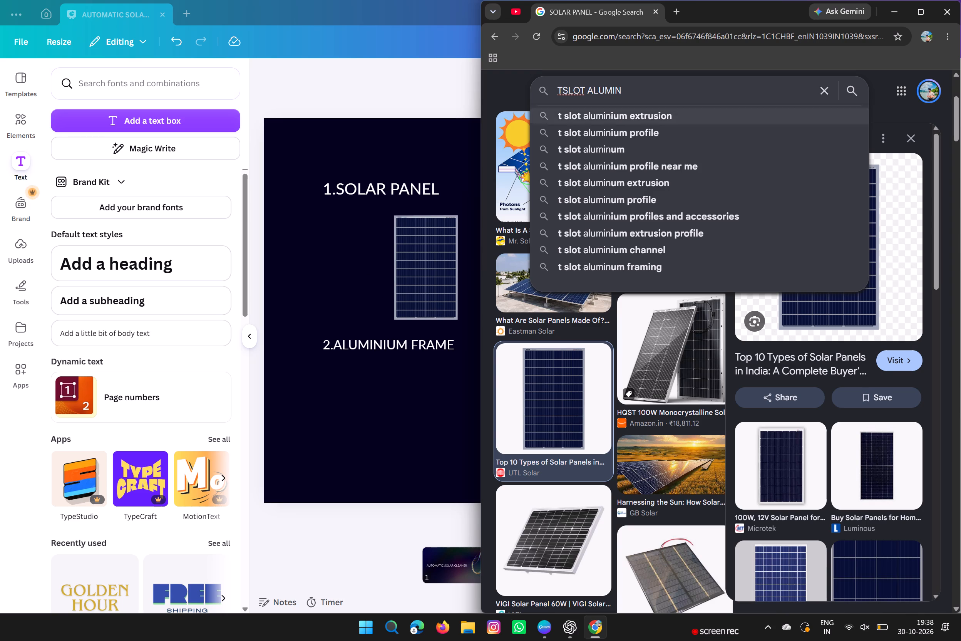
left_click(633, 111)
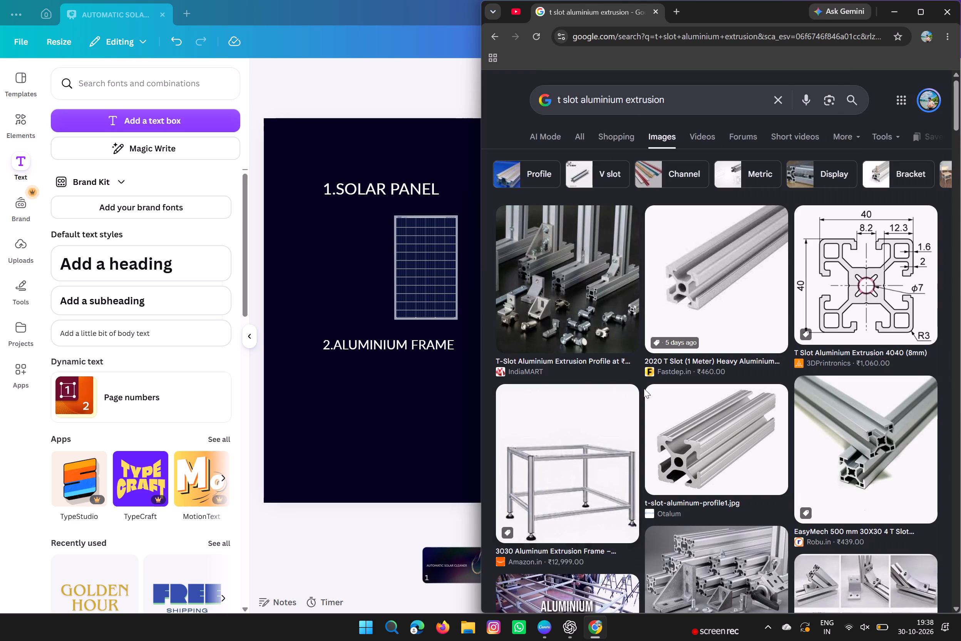
left_click(700, 431)
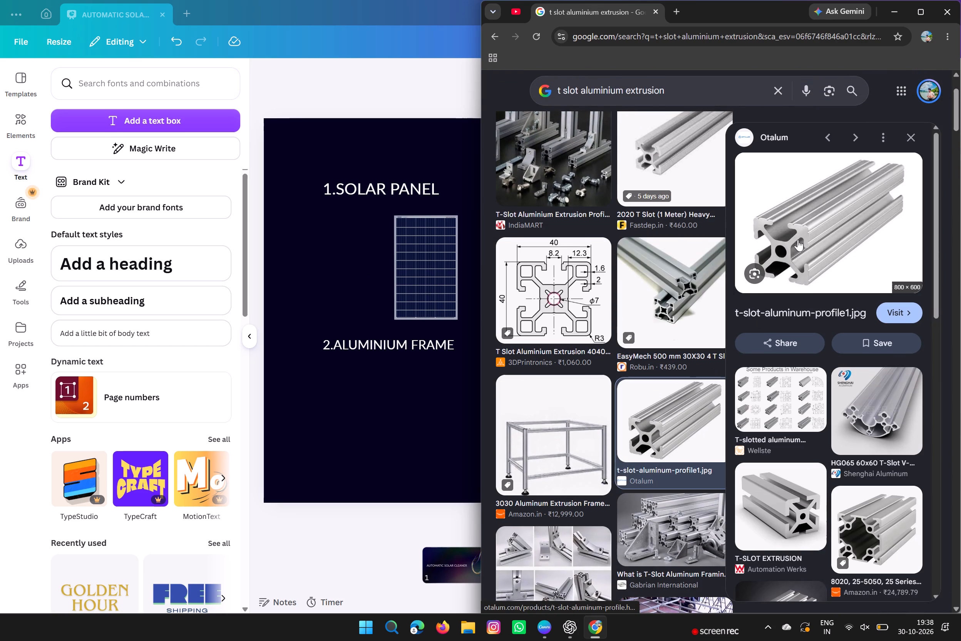
right_click_drag(798, 240, 804, 243)
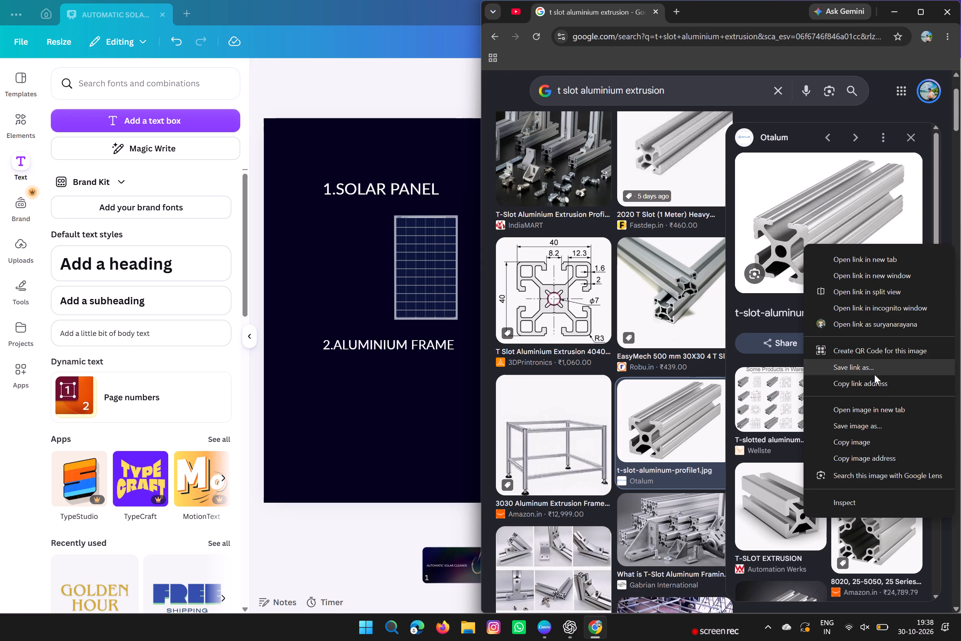
left_click(875, 436)
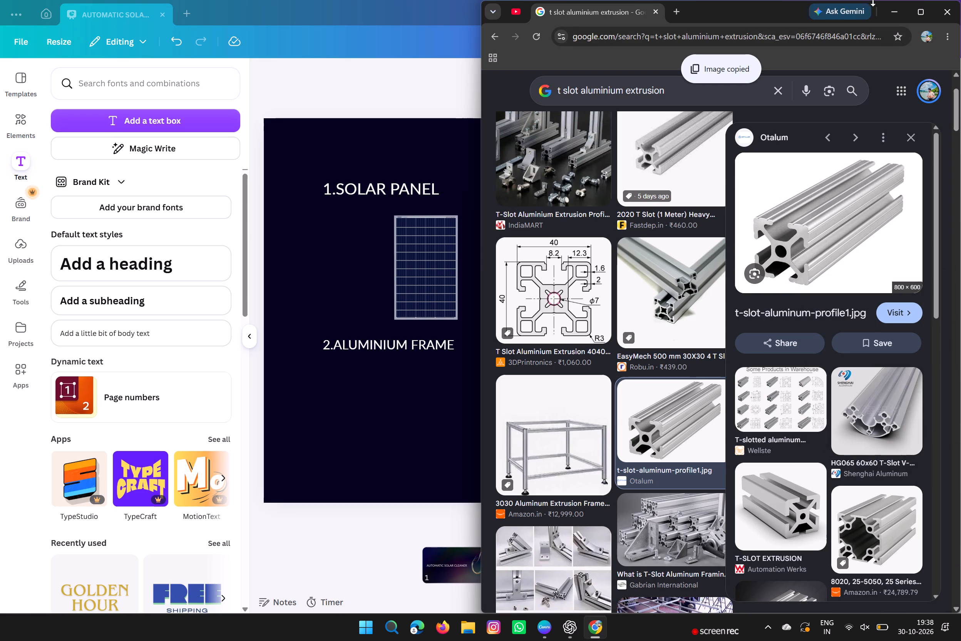
left_click(898, 12)
Back in Canva, paste the T-slot aluminium profile picture onto page 4 and remove its background.
right_click(528, 435)
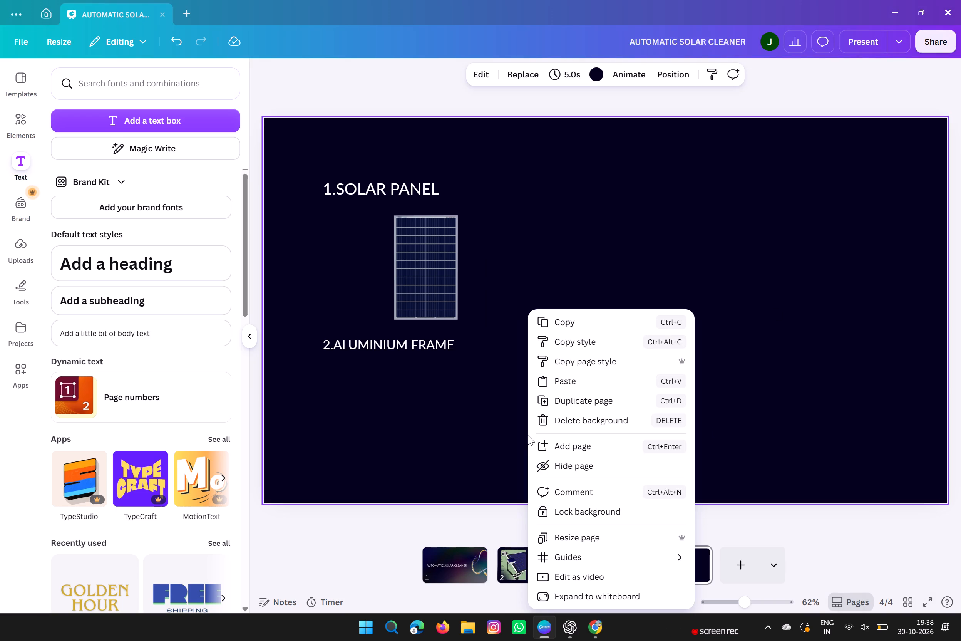
left_click(572, 383)
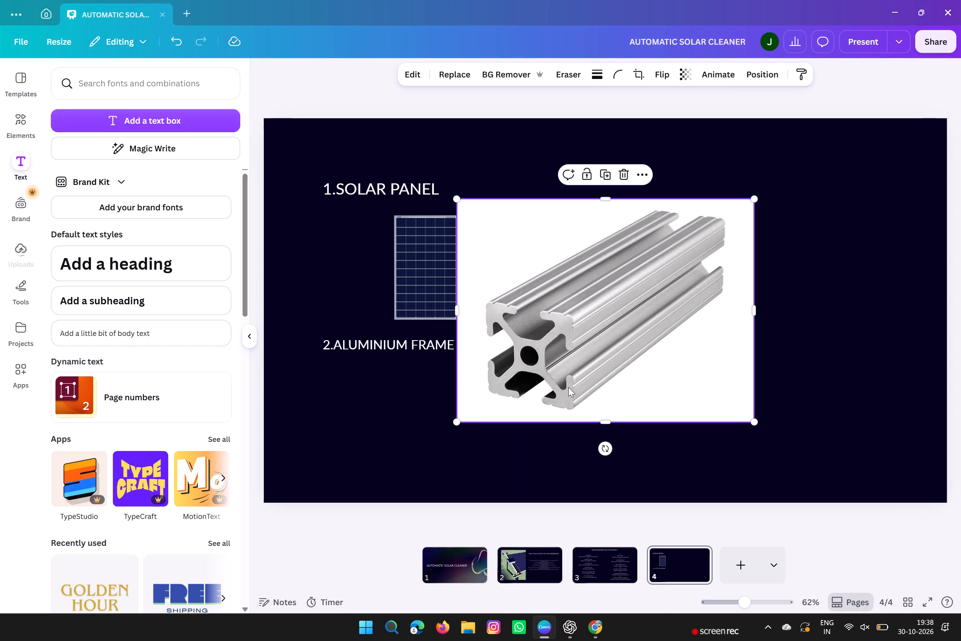
left_click(501, 74)
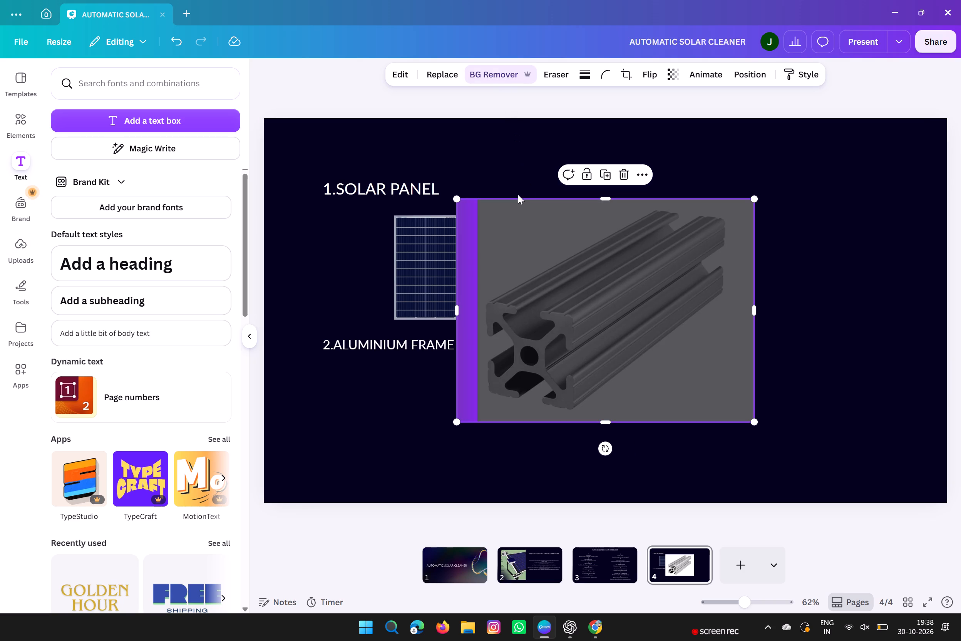
Shrink the T-slot profile picture and place it just below the "2.ALUMINIUM FRAME" text, within the page's bottom edge.
left_click_drag(456, 421, 456, 422)
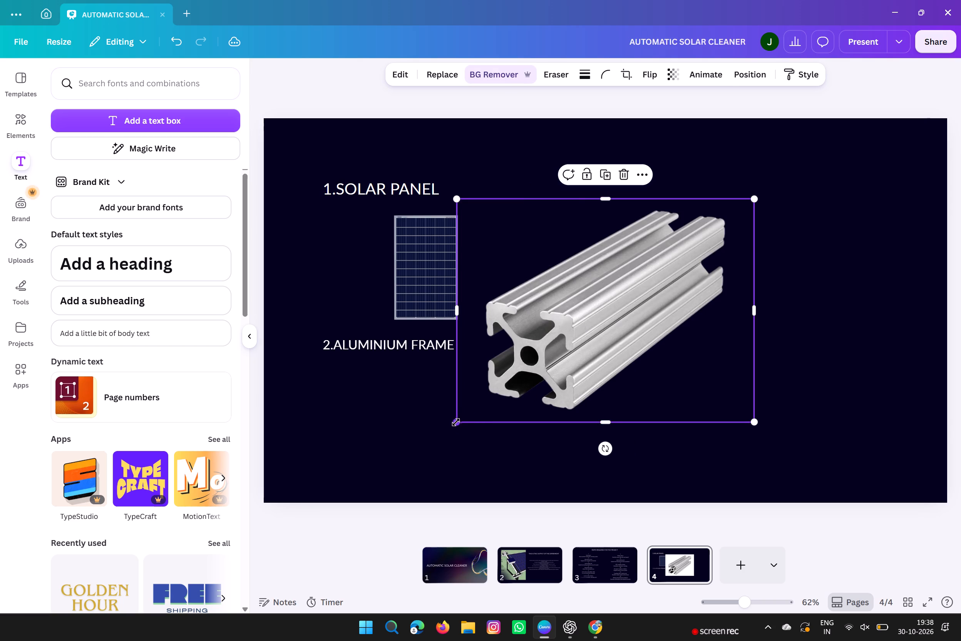
left_click_drag(456, 422, 581, 370)
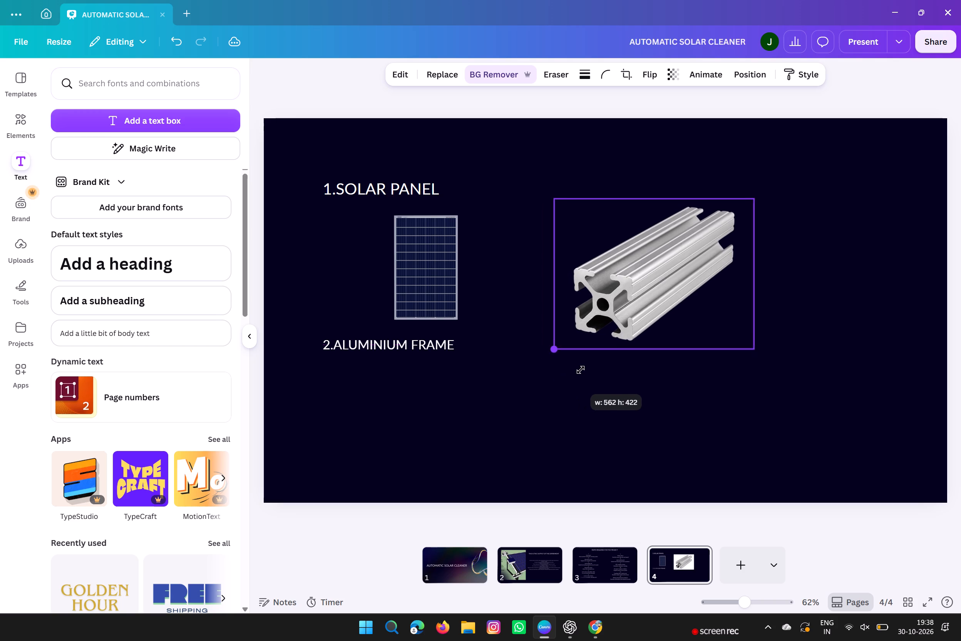
left_click_drag(581, 370, 581, 369)
left_click_drag(638, 278, 392, 429)
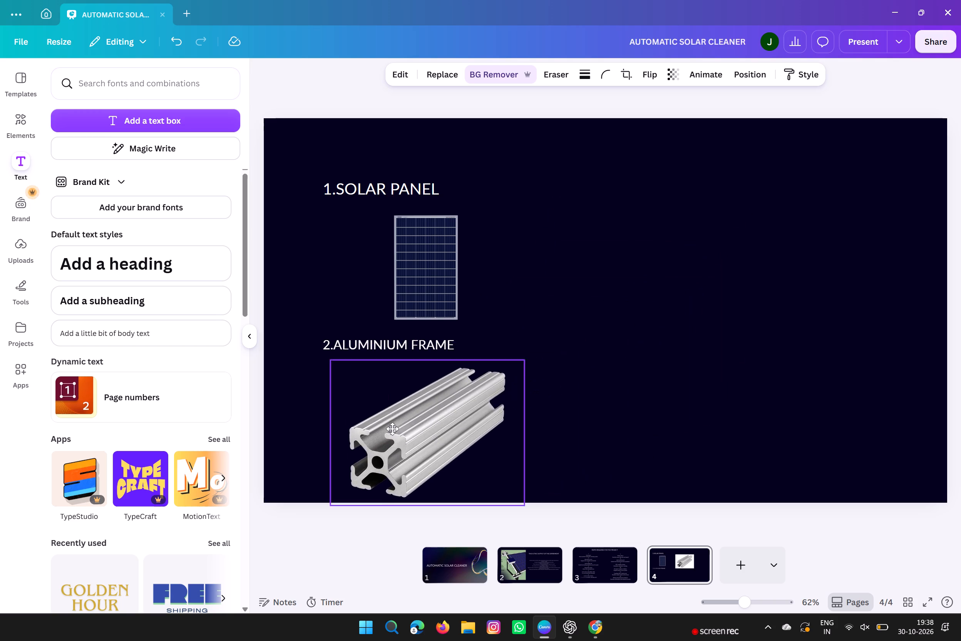
left_click_drag(392, 429, 393, 430)
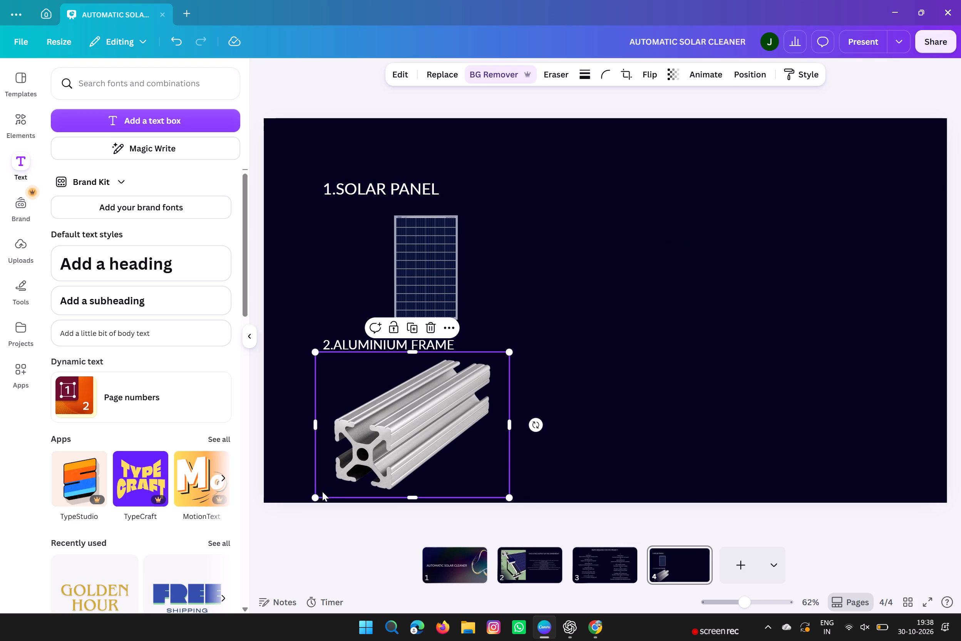
left_click_drag(312, 497, 355, 484)
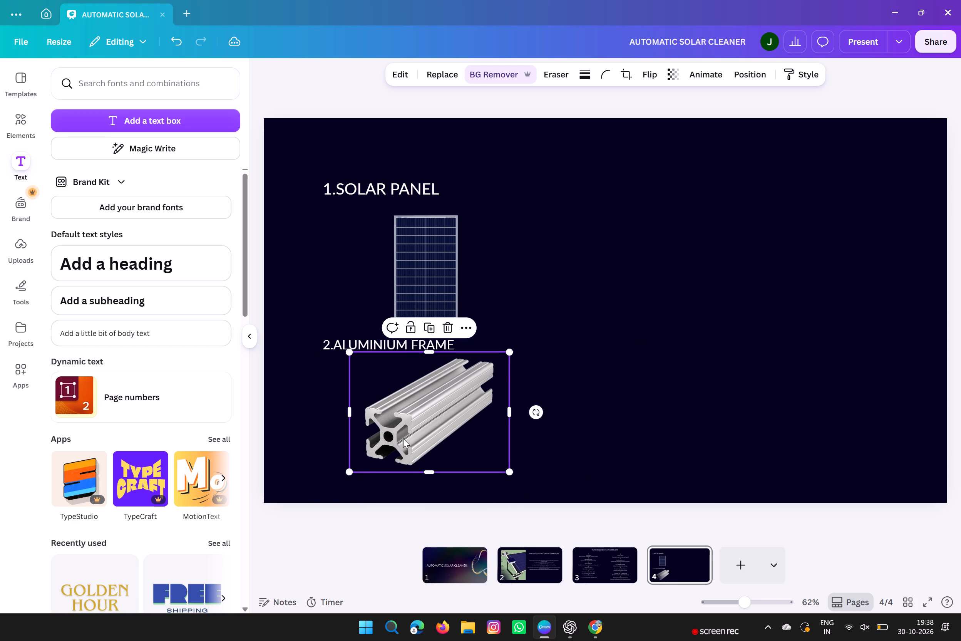
left_click_drag(410, 426, 396, 438)
left_click(591, 390)
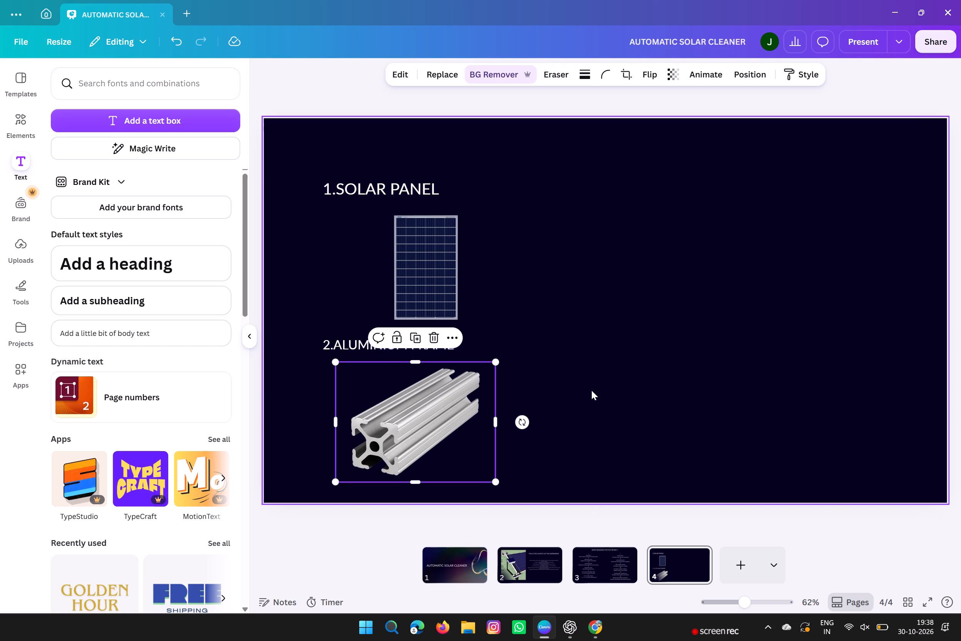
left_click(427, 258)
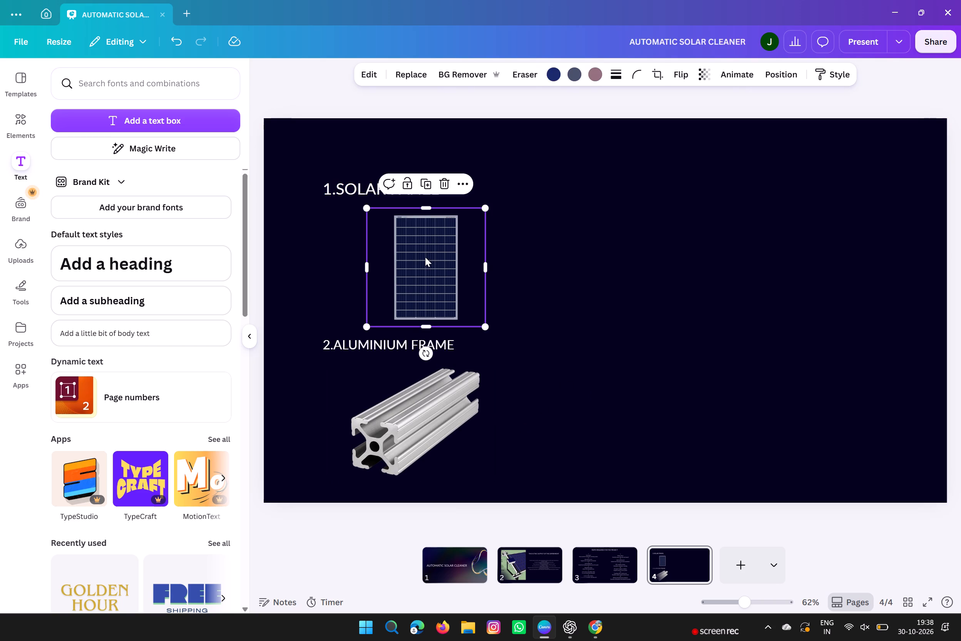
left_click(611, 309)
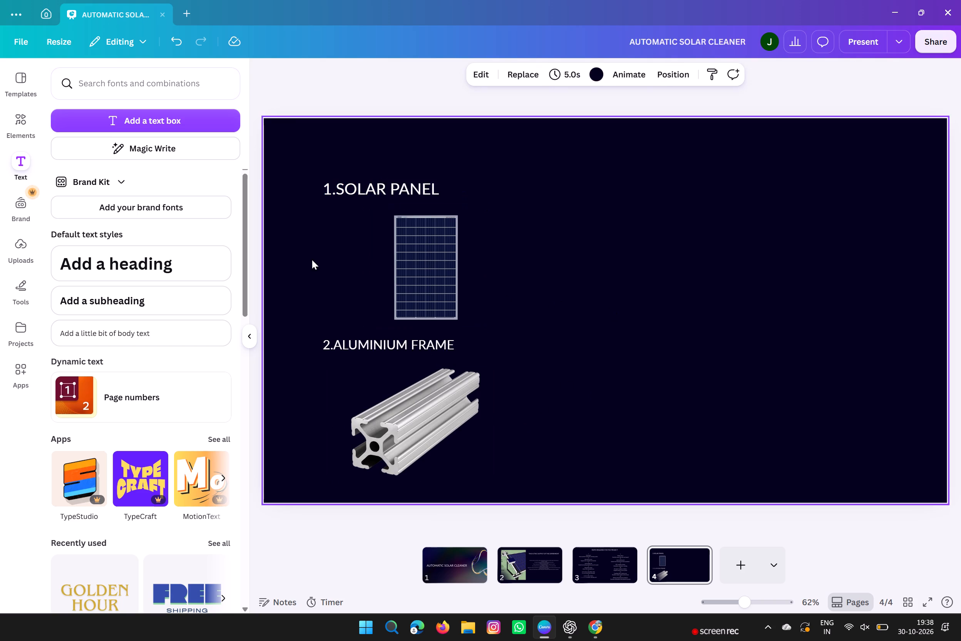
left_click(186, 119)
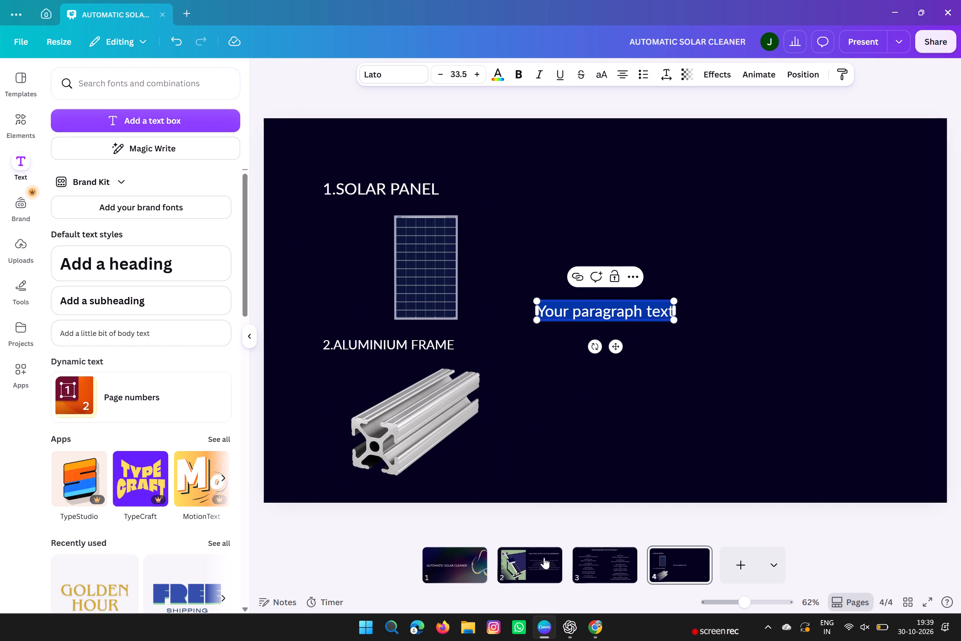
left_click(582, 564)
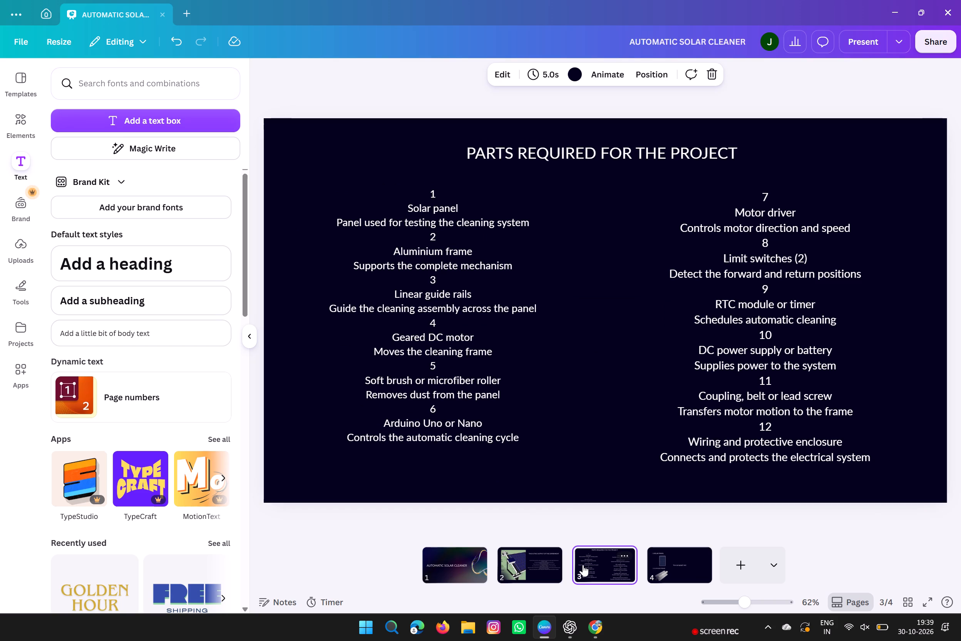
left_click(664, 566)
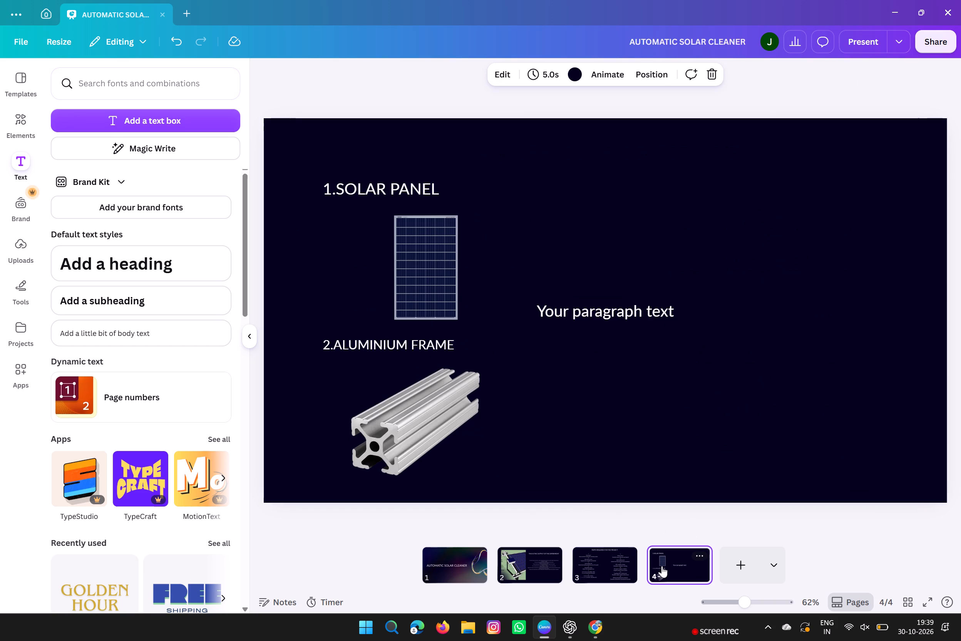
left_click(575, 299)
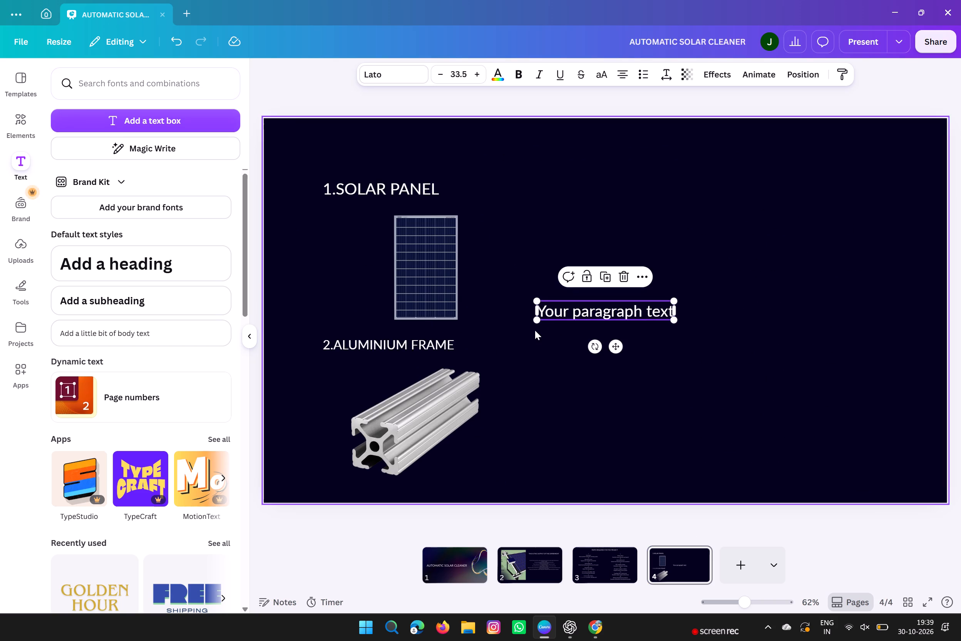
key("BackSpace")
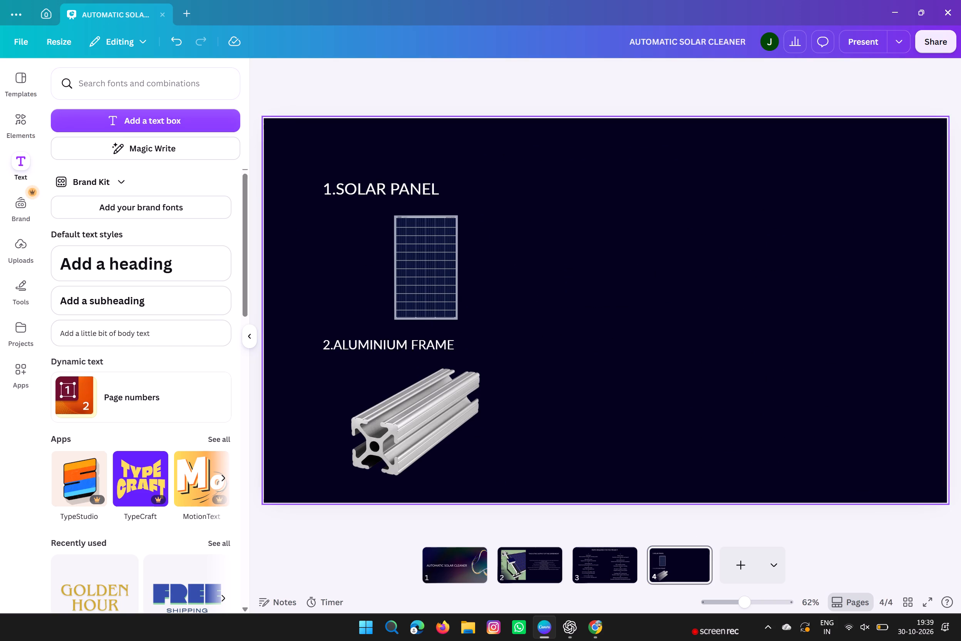
Add a text box to page 4 and replace its placeholder with the beginning of the next part name, "LIN".
left_click(202, 127)
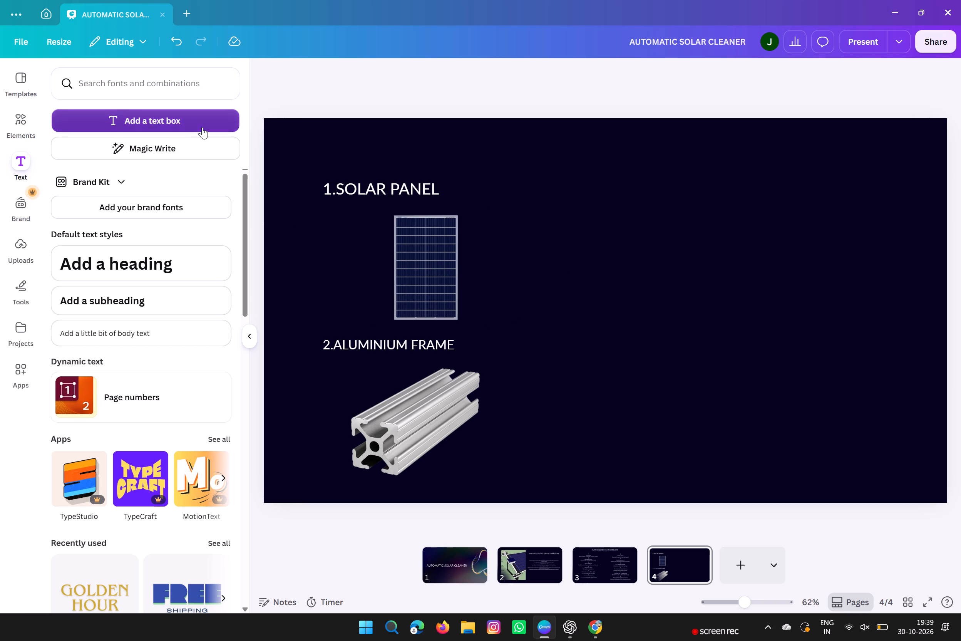
key("BackSpace")
type("LIN")
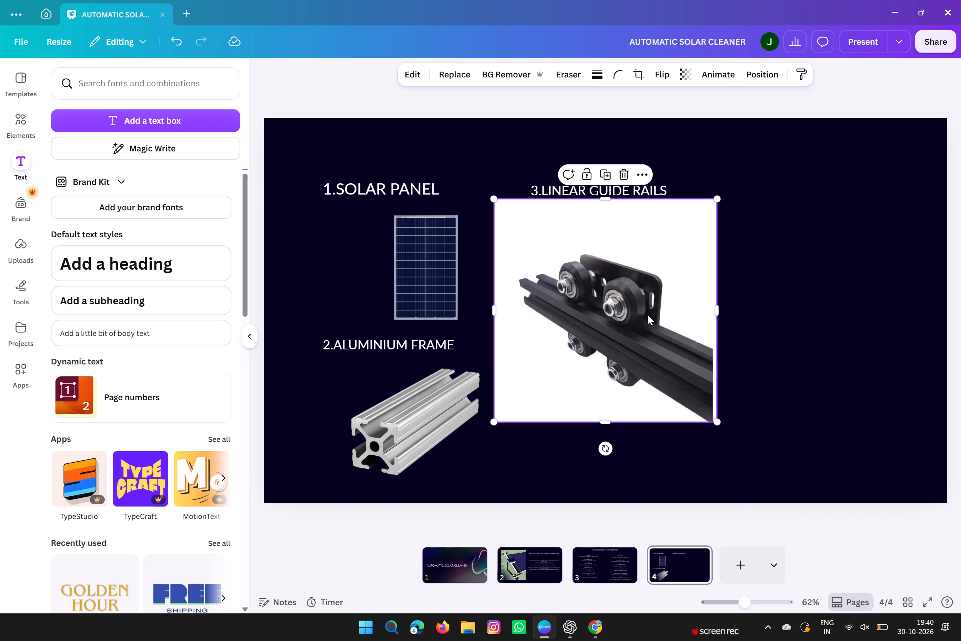
left_click(515, 71)
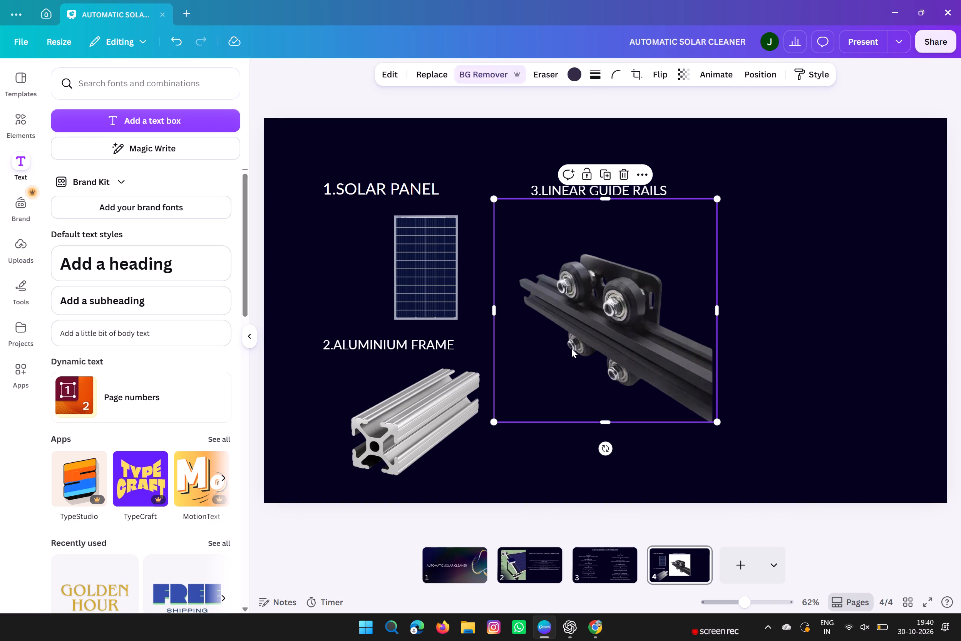
Shrink the guide rail picture and place it just below the "3.LINEAR GUIDE RAILS" text.
left_click_drag(494, 421, 503, 414)
left_click_drag(503, 414, 578, 334)
left_click_drag(640, 272, 638, 271)
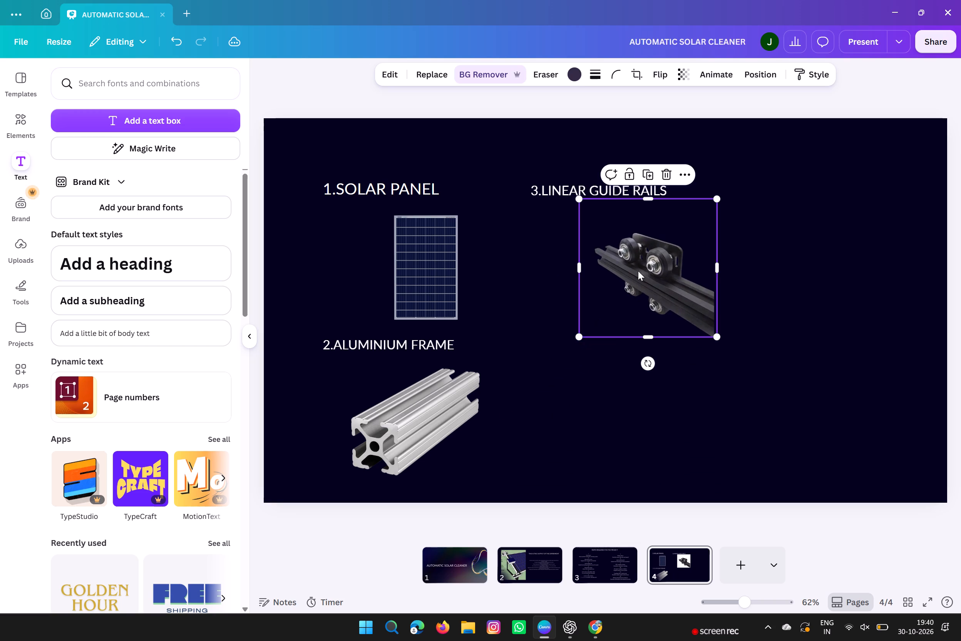
left_click_drag(638, 271, 596, 255)
left_click(749, 284)
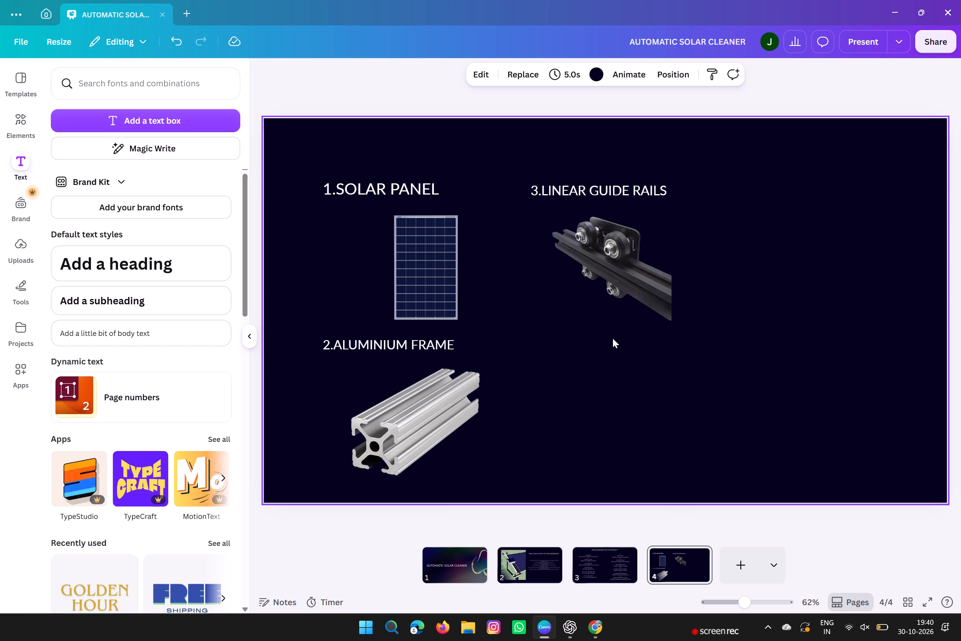
Add a text box on page 4 reading "4.GEARED DC MOTOR", checking the part name in the parts list on page 3.
left_click(168, 114)
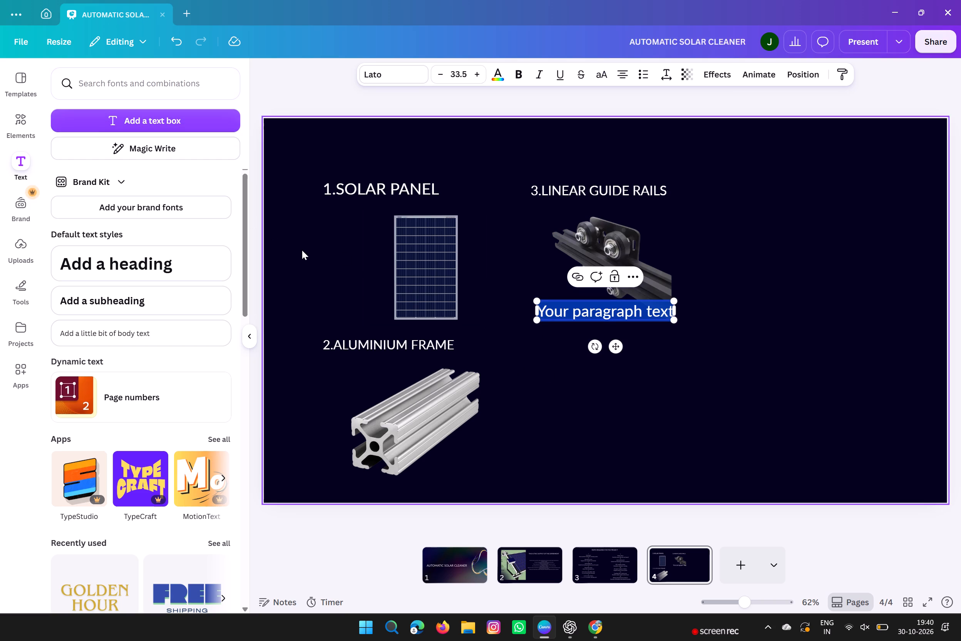
key("BackSpace")
type("4.")
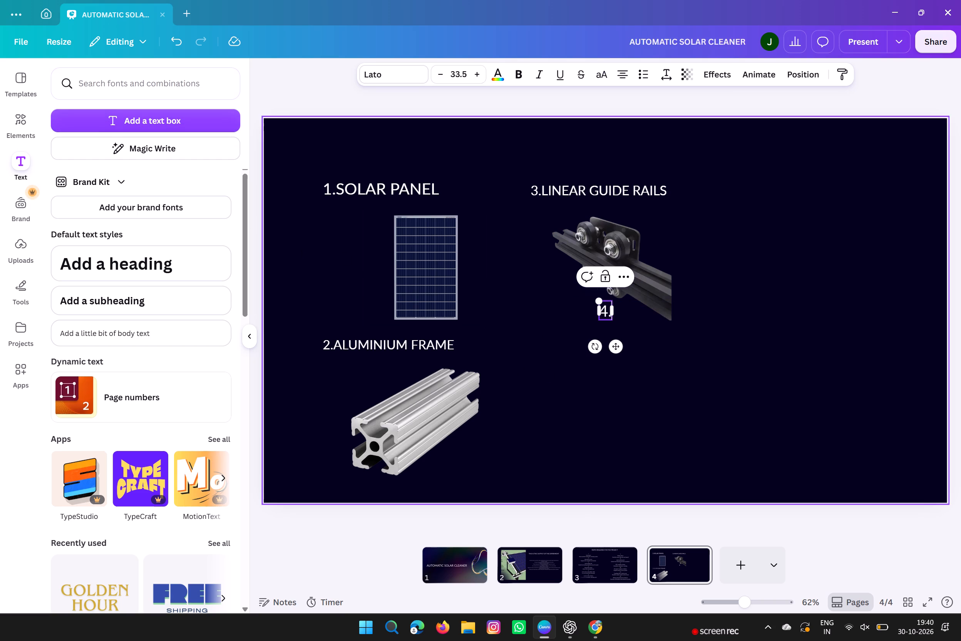
left_click(588, 565)
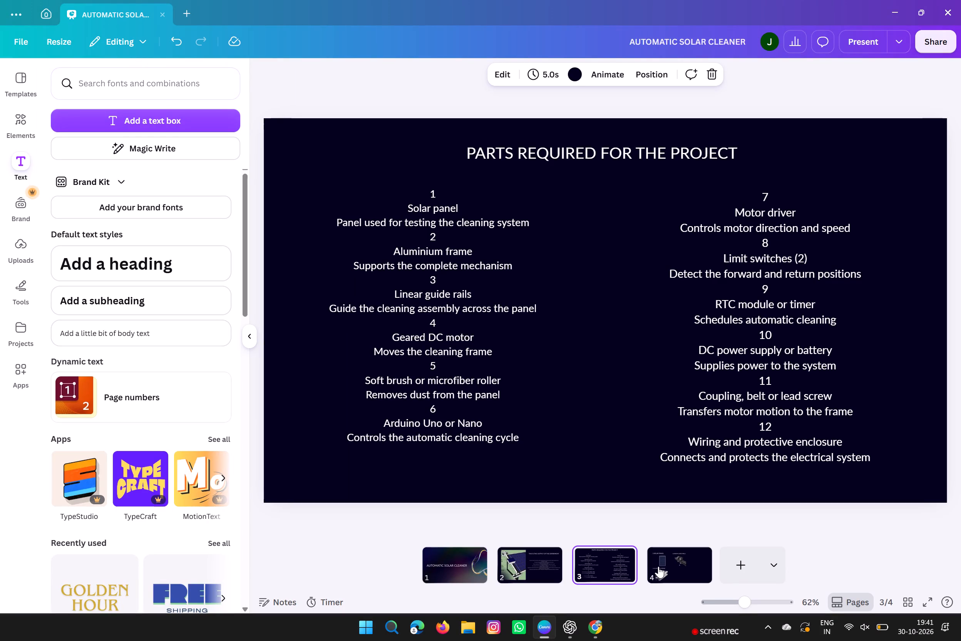
left_click(658, 566)
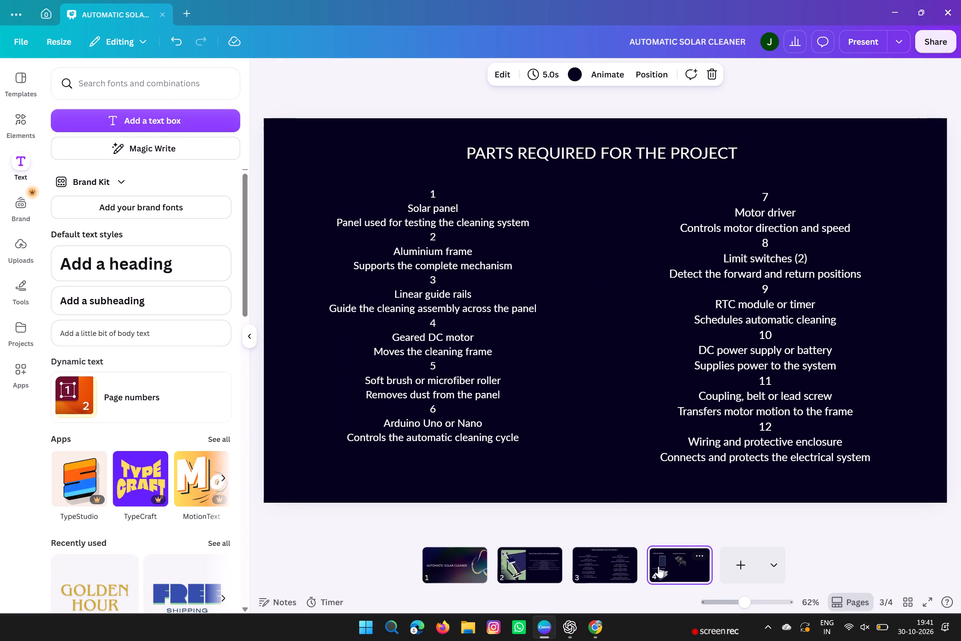
left_click(603, 314)
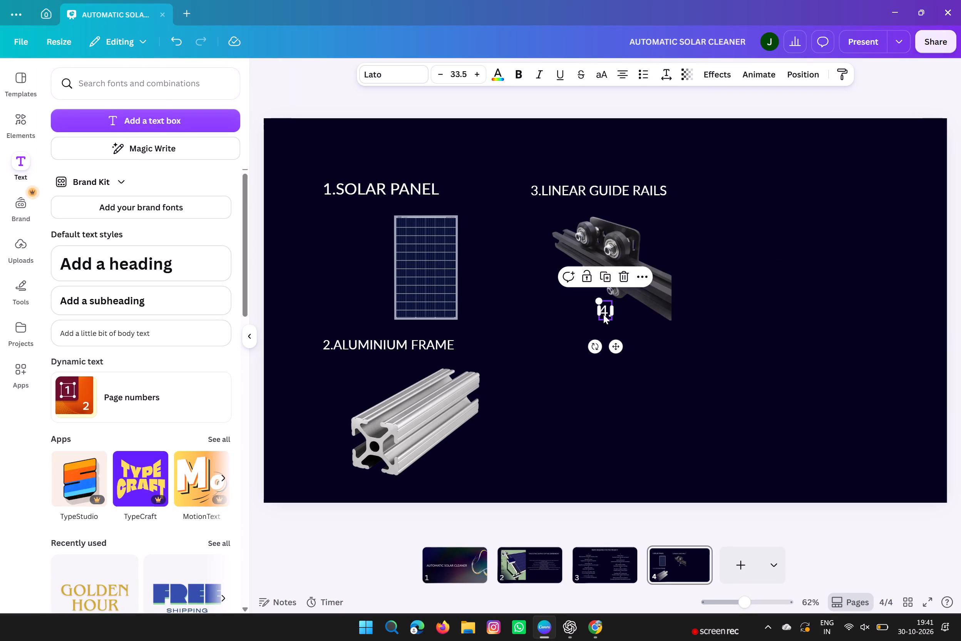
left_click(607, 317)
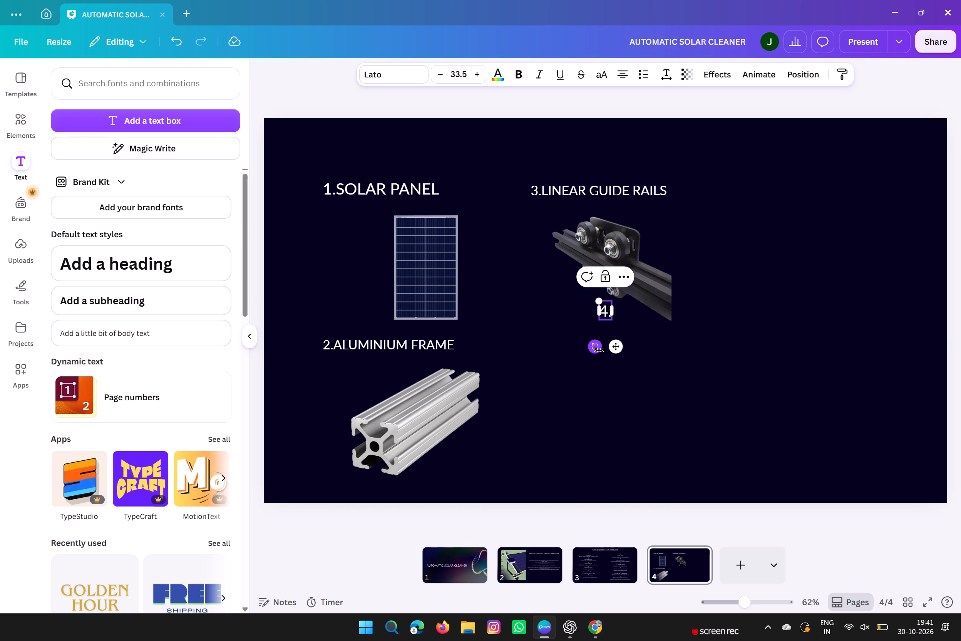
key("Right")
type("GEARED D")
key("space")
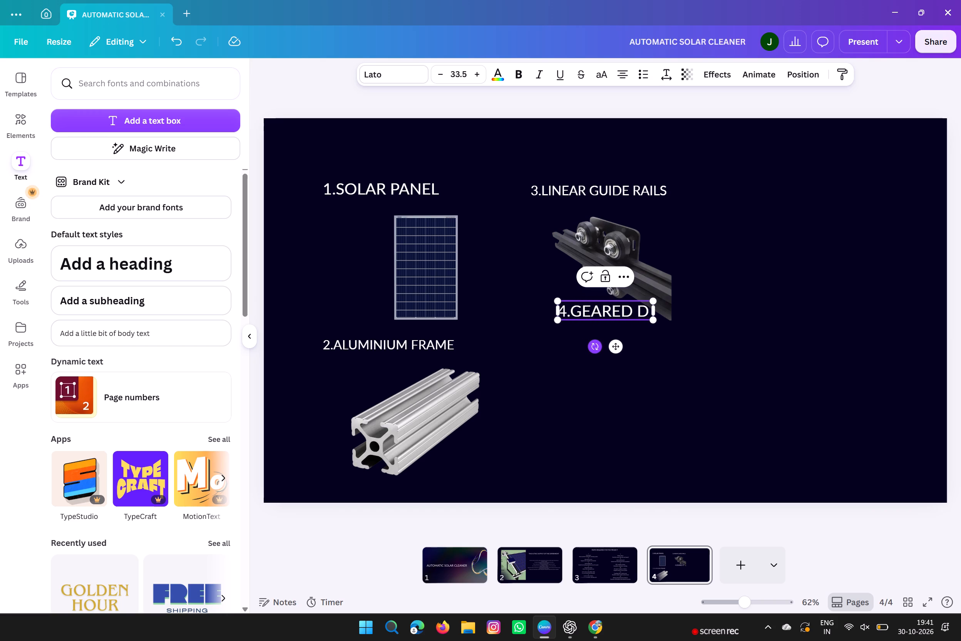
key("BackSpace")
type("C MOTOR")
key("space")
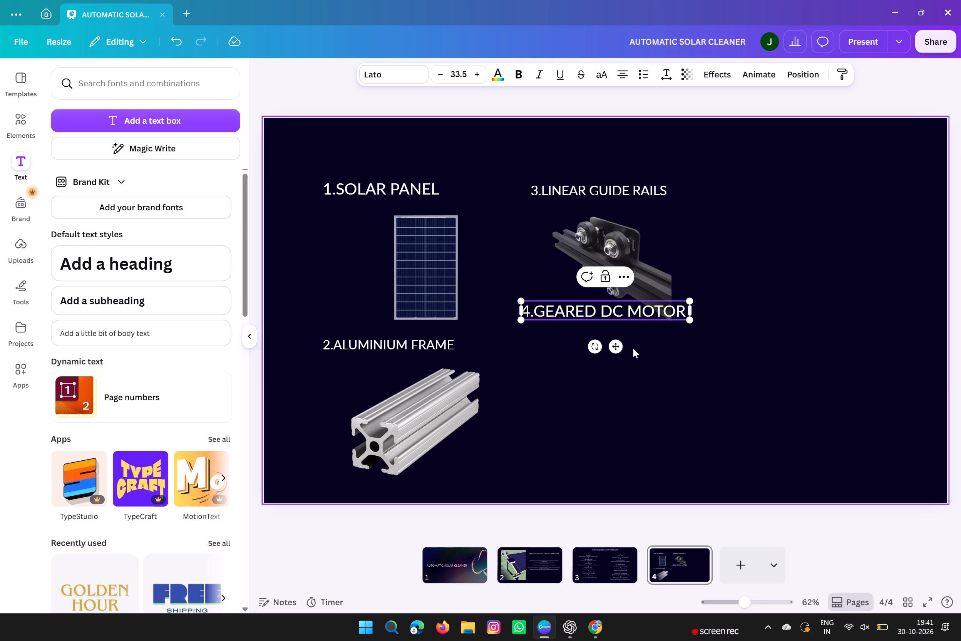
Reduce the "4.GEARED DC MOTOR" text to size 31.5 and align it under "3.LINEAR GUIDE RAILS", level with "2.ALUMINIUM FRAME".
left_click_drag(617, 349, 628, 378)
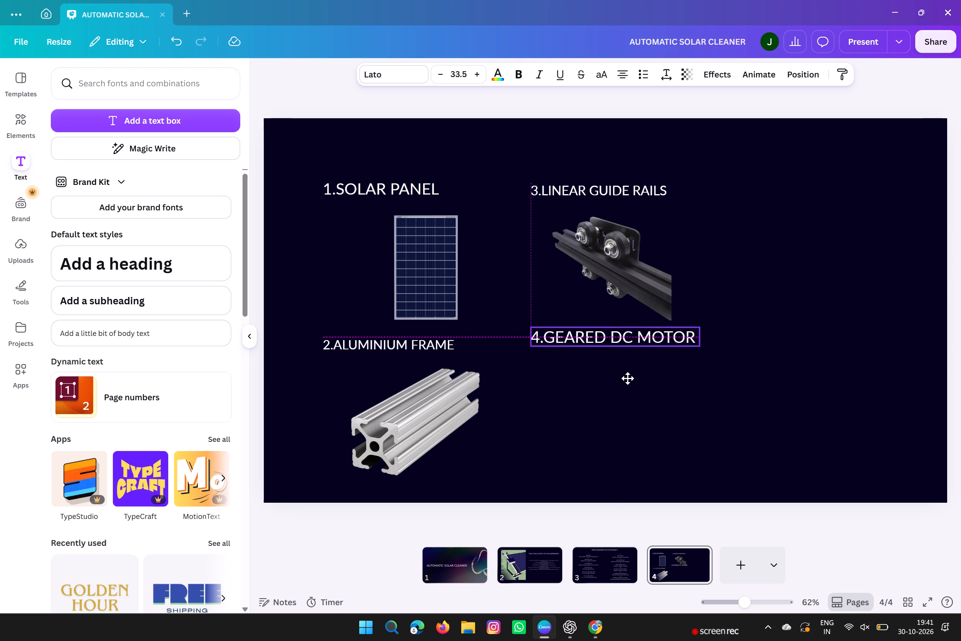
left_click_drag(628, 378, 624, 381)
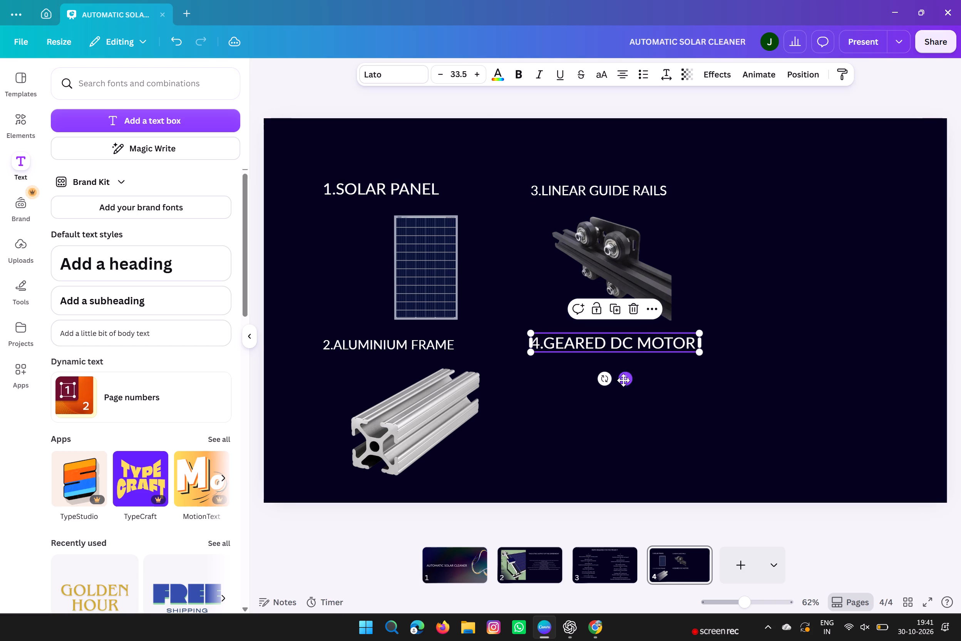
left_click(655, 414)
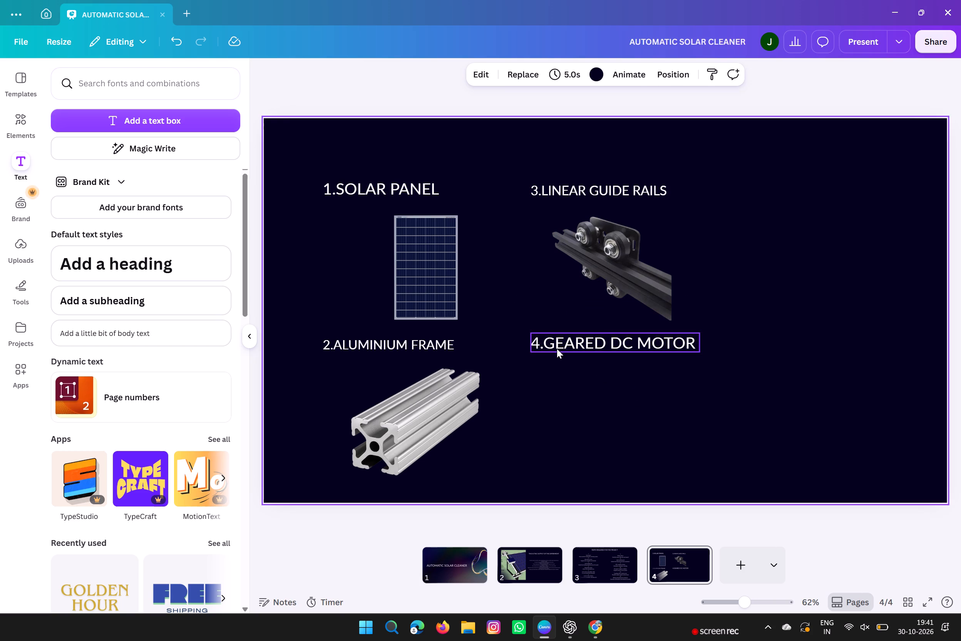
left_click(557, 349)
left_click(439, 74)
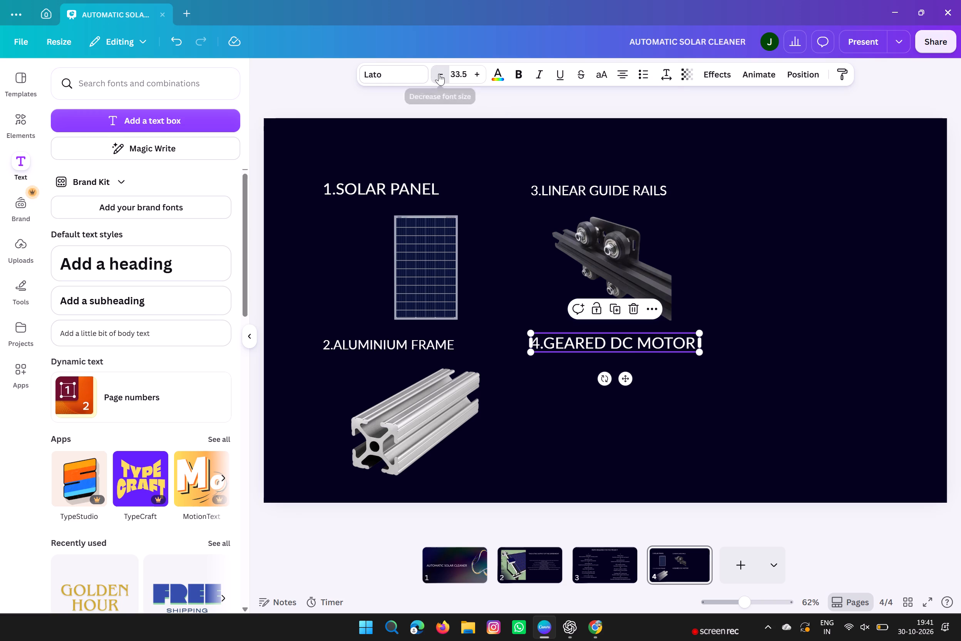
left_click(439, 74)
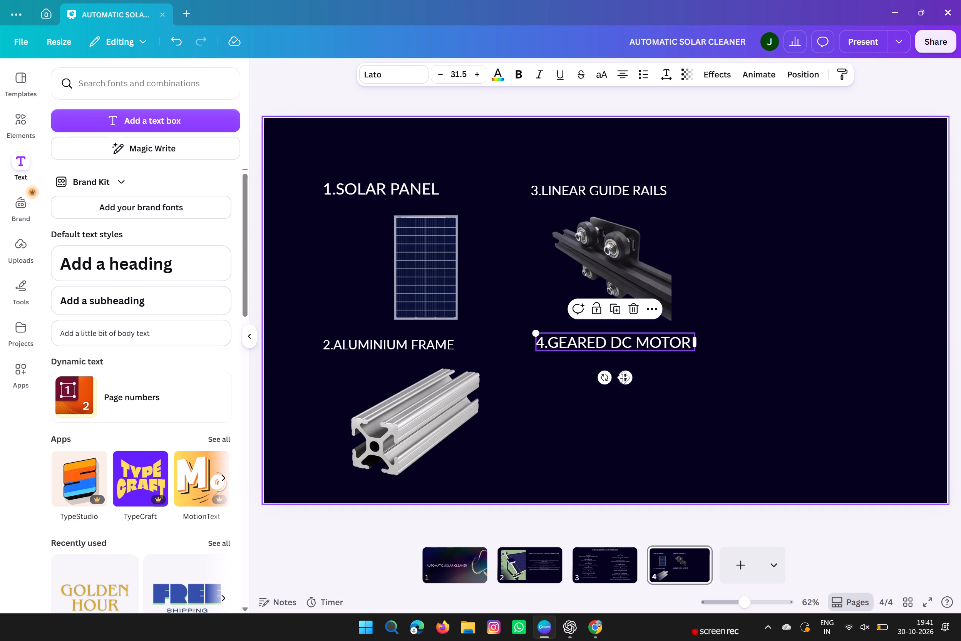
left_click(628, 381)
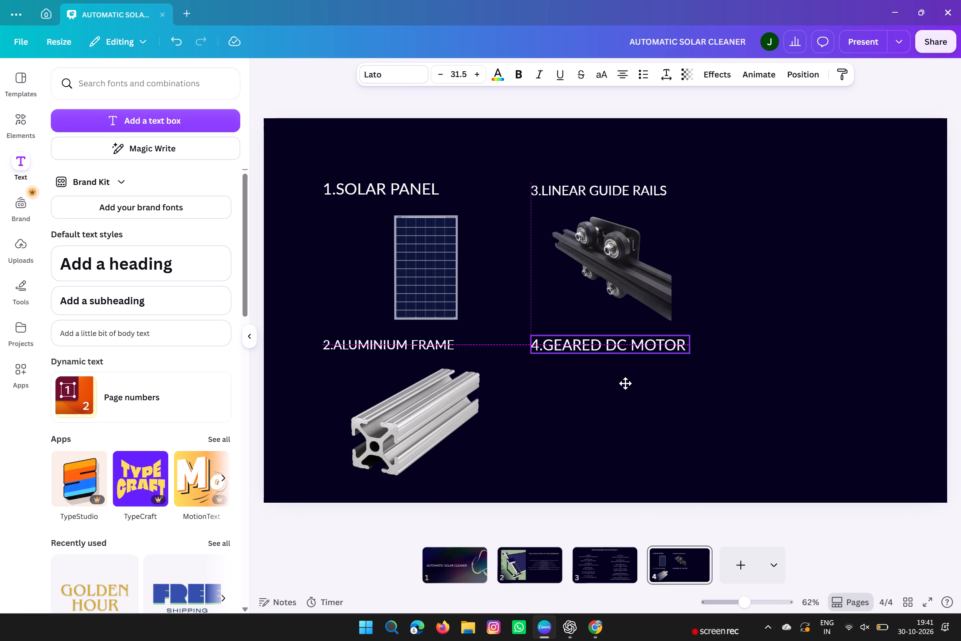
left_click(639, 438)
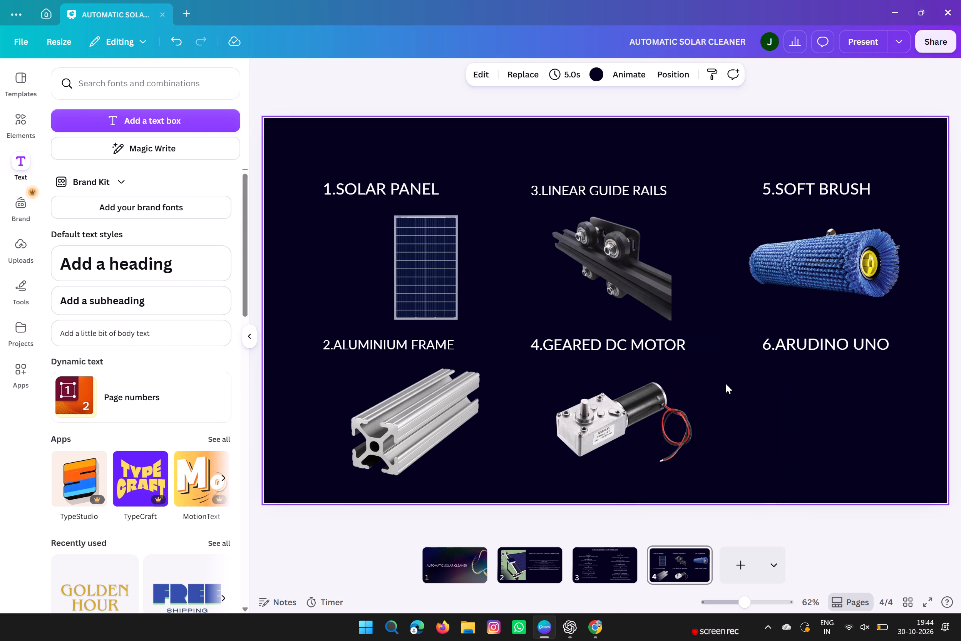
left_click(497, 74)
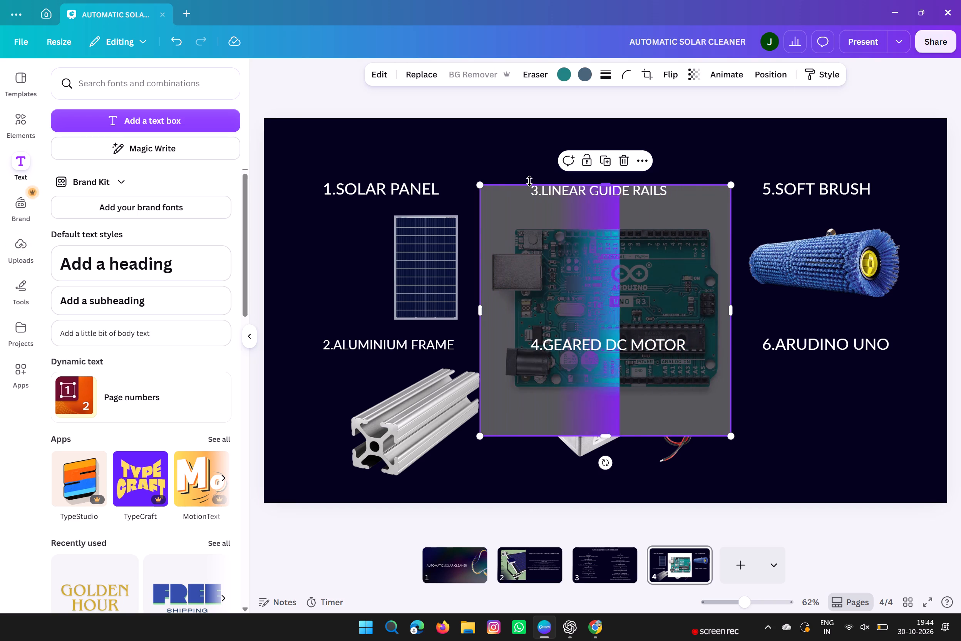
Shrink the Arduino Uno board picture and place it just below the "6.ARUDINO UNO" text.
left_click_drag(574, 310, 772, 383)
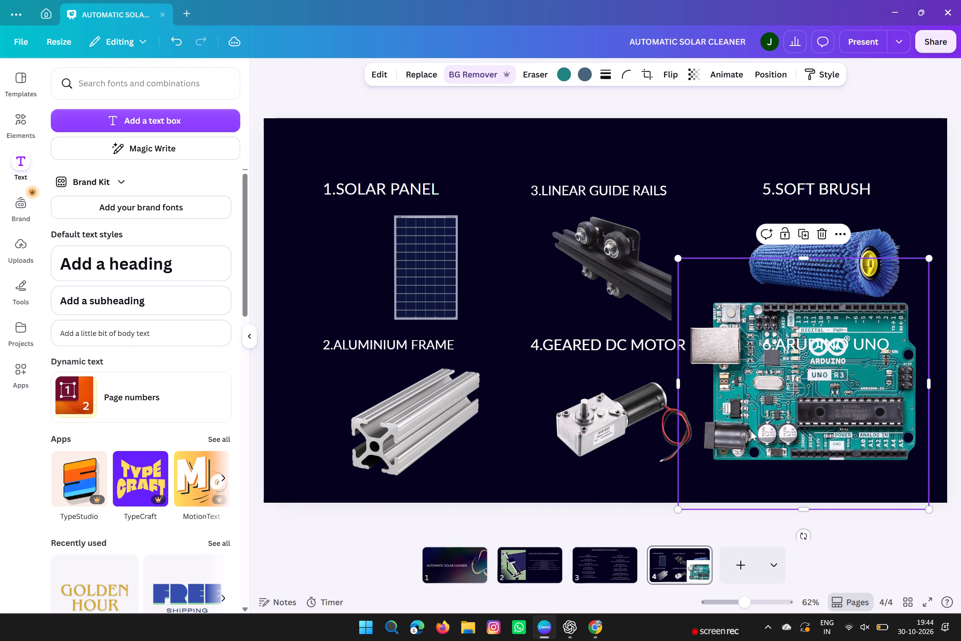
left_click_drag(679, 512, 785, 466)
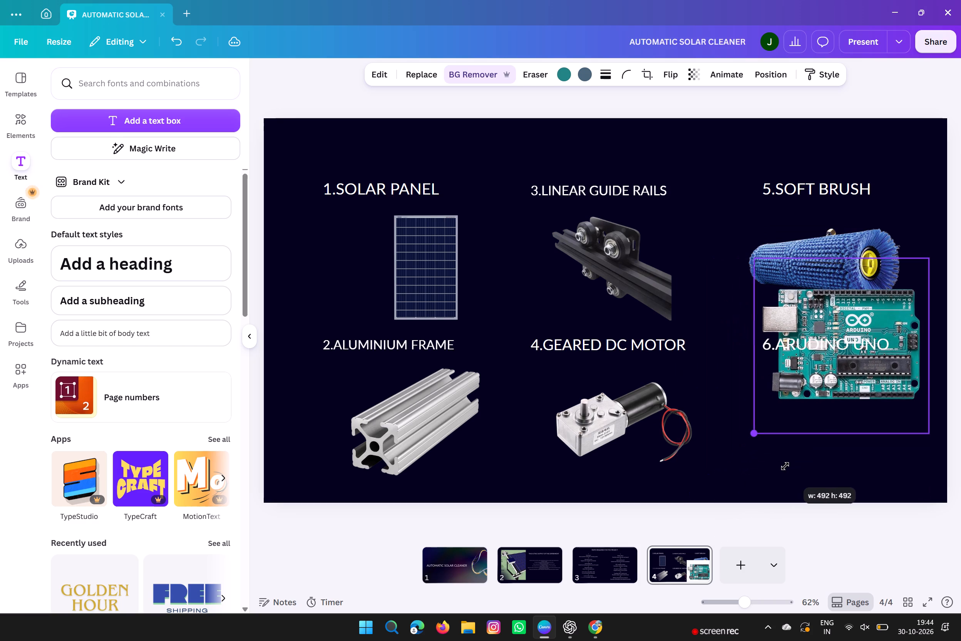
left_click_drag(785, 466, 801, 458)
left_click_drag(805, 370, 793, 450)
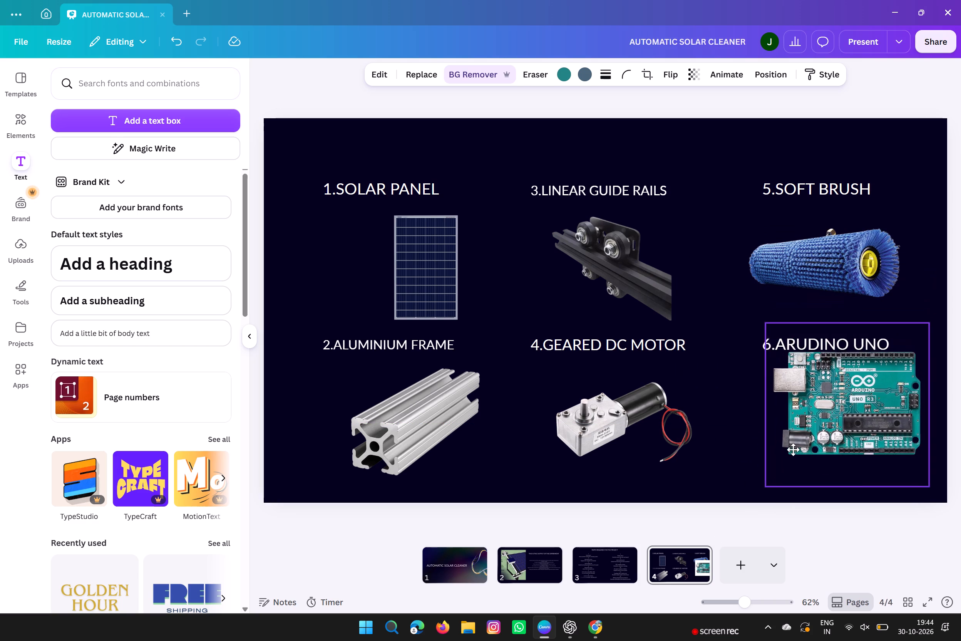
left_click_drag(793, 450, 785, 451)
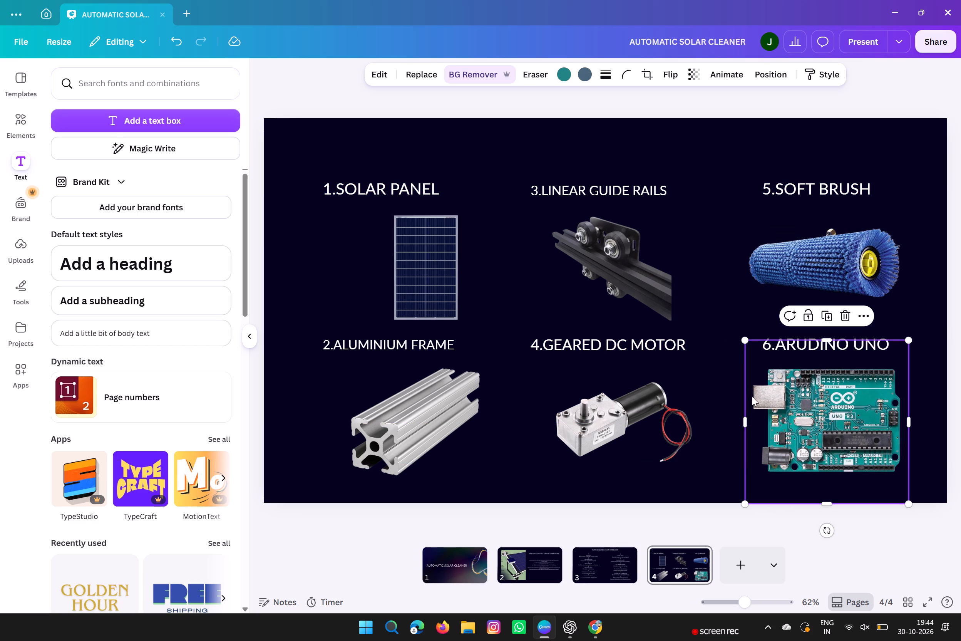
left_click_drag(743, 338, 758, 359)
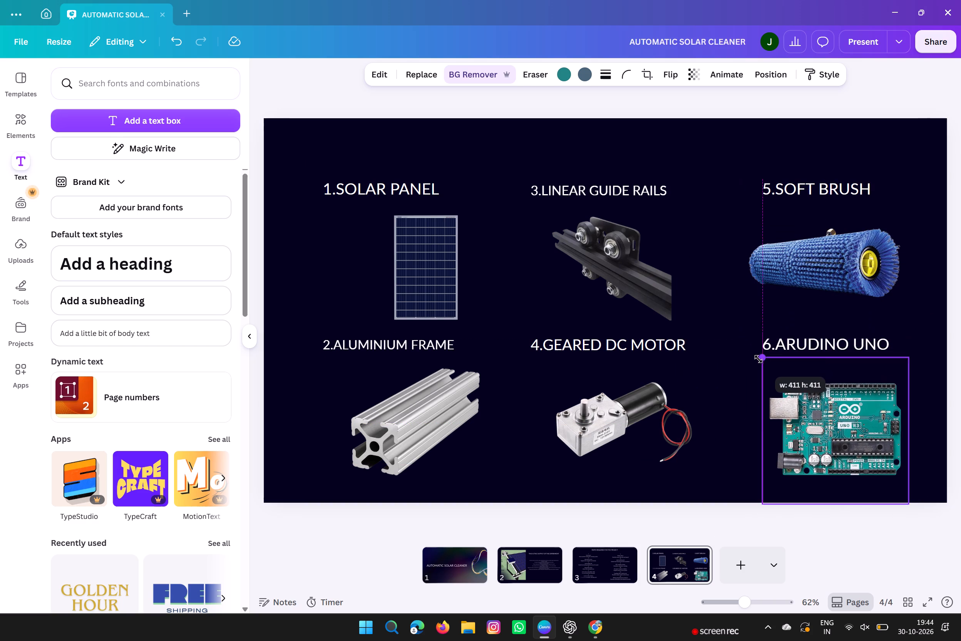
left_click_drag(758, 359, 763, 365)
left_click_drag(818, 437, 807, 423)
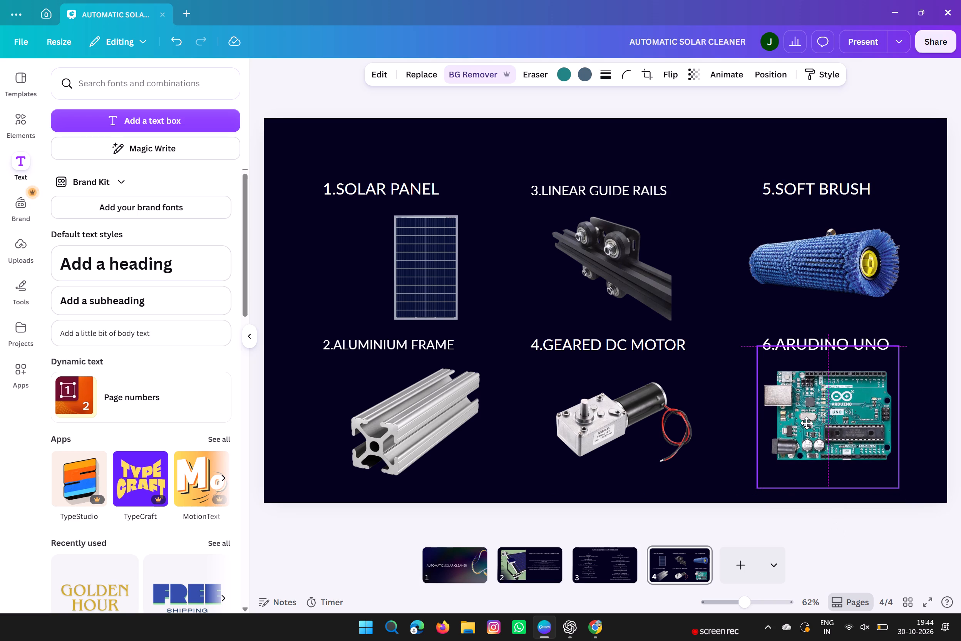
left_click_drag(807, 423, 808, 424)
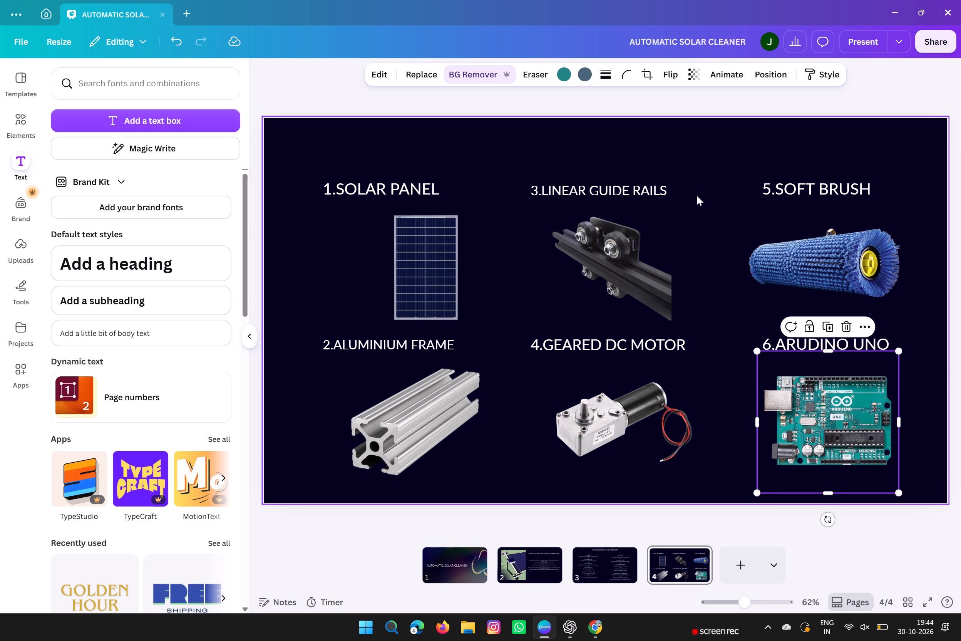
left_click(697, 196)
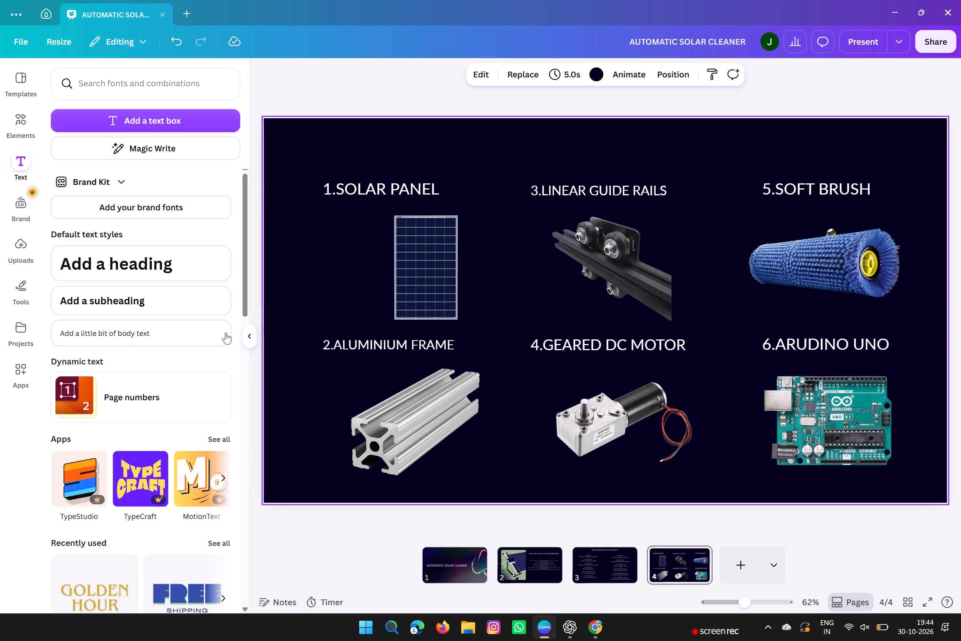
Add a blank page 5 after the component page.
left_click(726, 563)
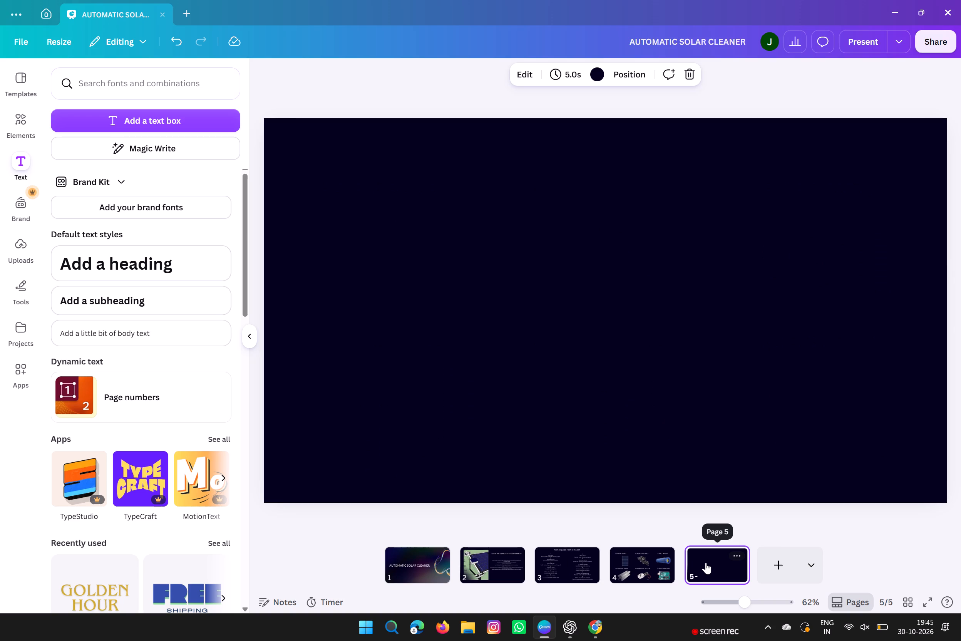
Look through pages 1 to 5 of the presentation and return to the title page.
left_click(429, 558)
left_click(525, 571)
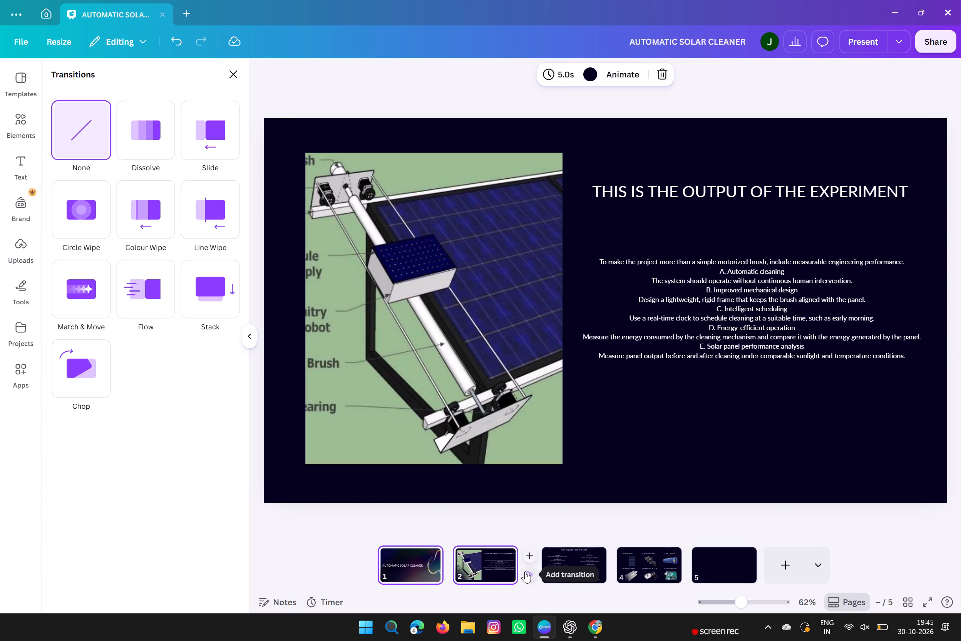
left_click(573, 565)
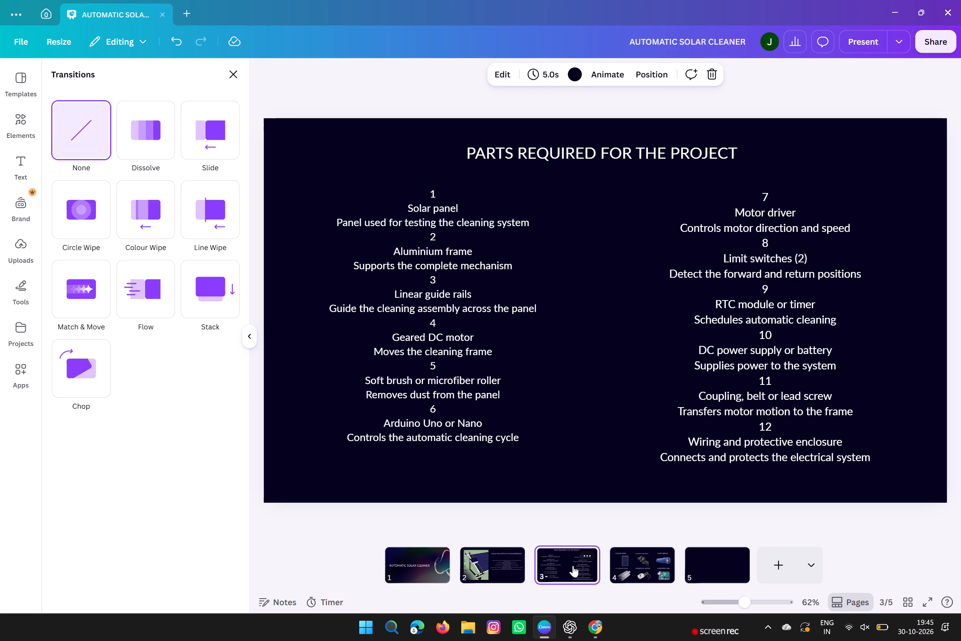
left_click(644, 564)
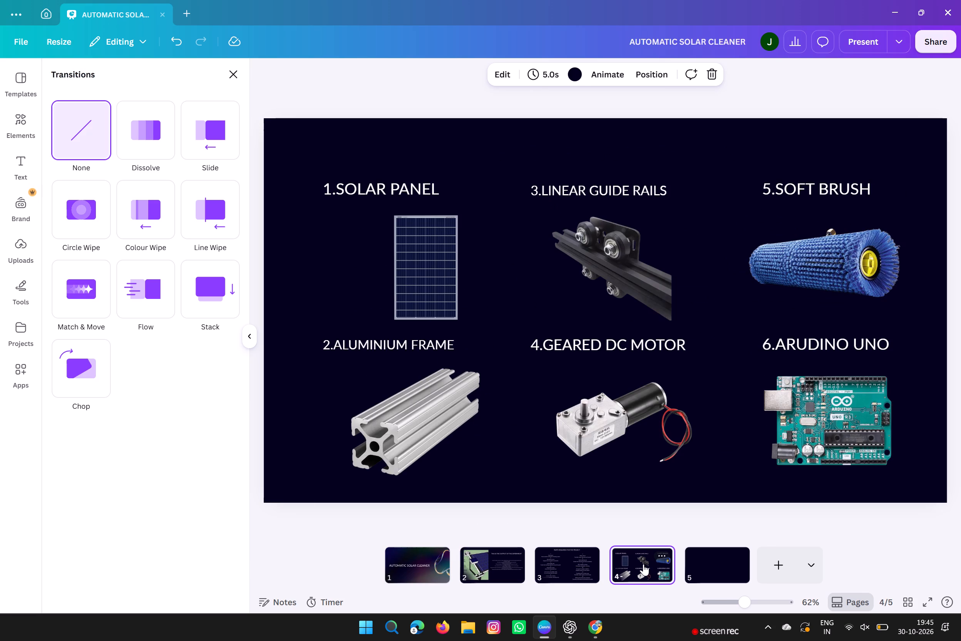
left_click(700, 562)
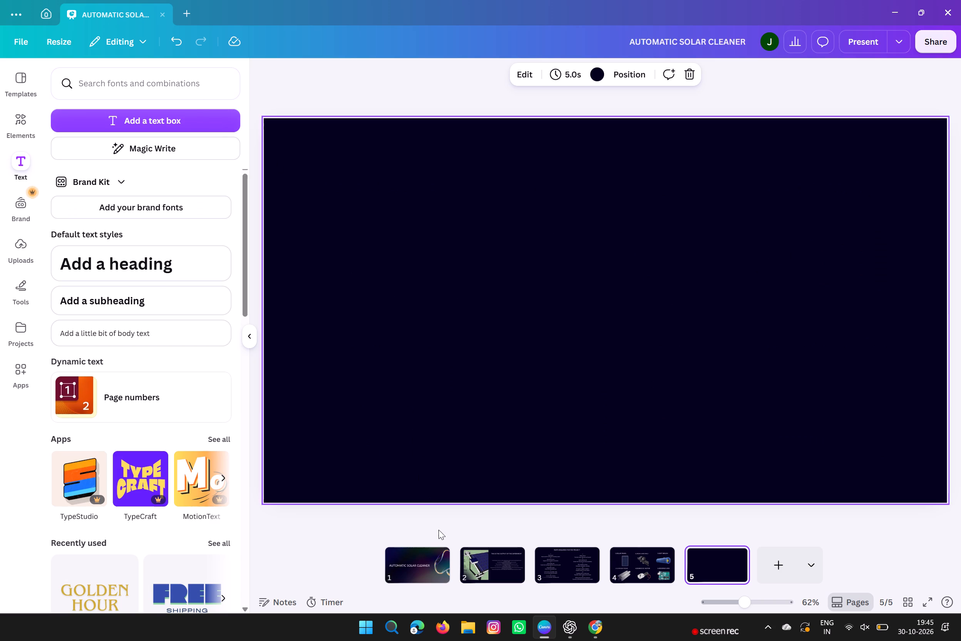
left_click(434, 561)
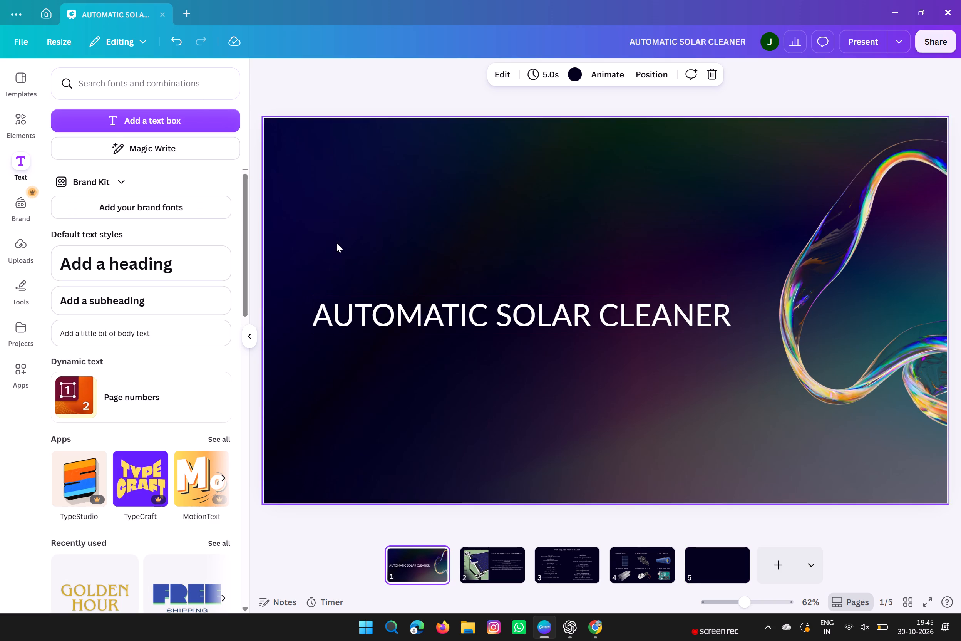
Make the presentation available offline.
left_click(234, 37)
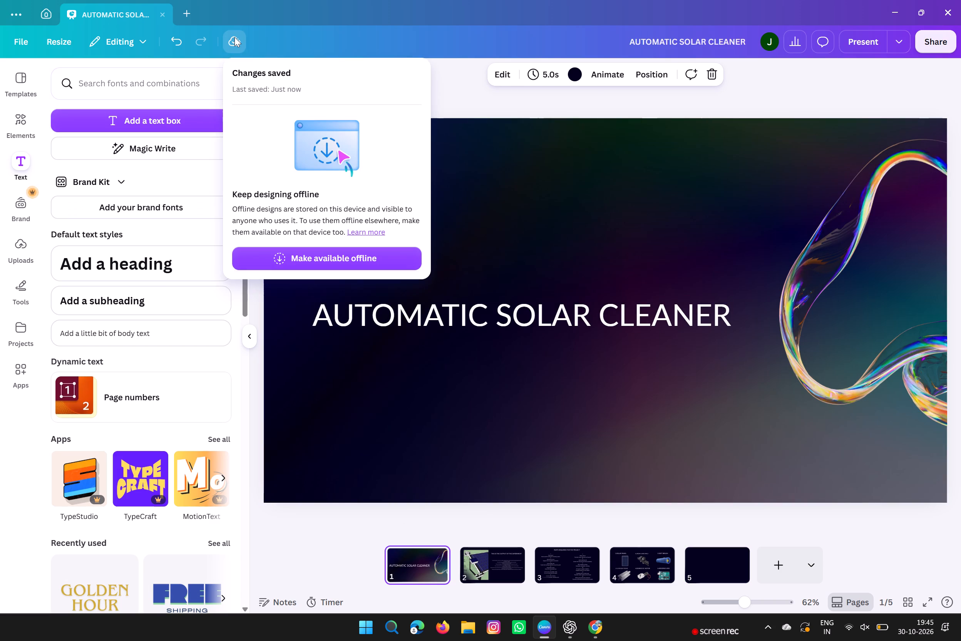
left_click(296, 254)
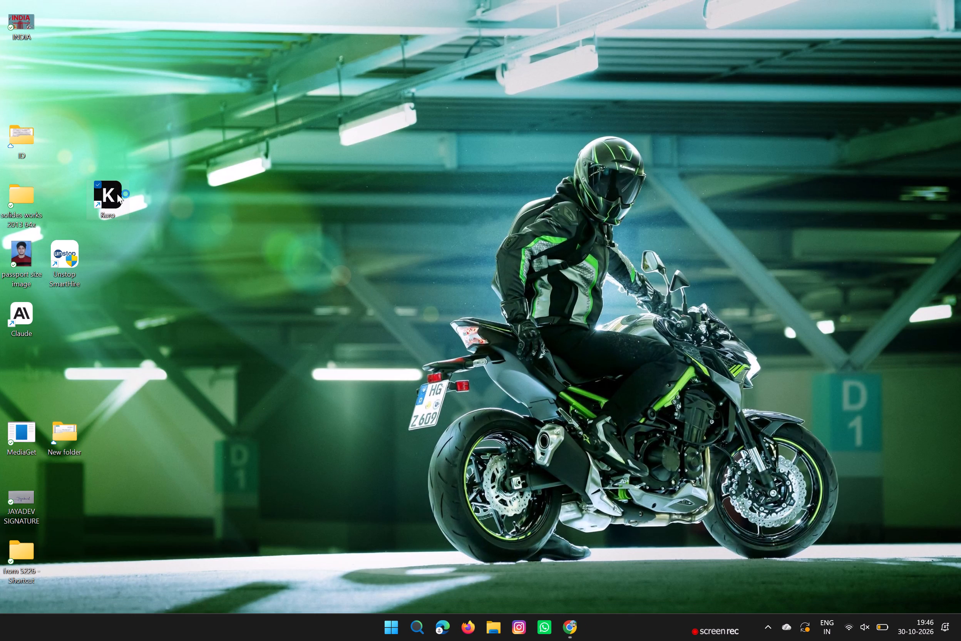